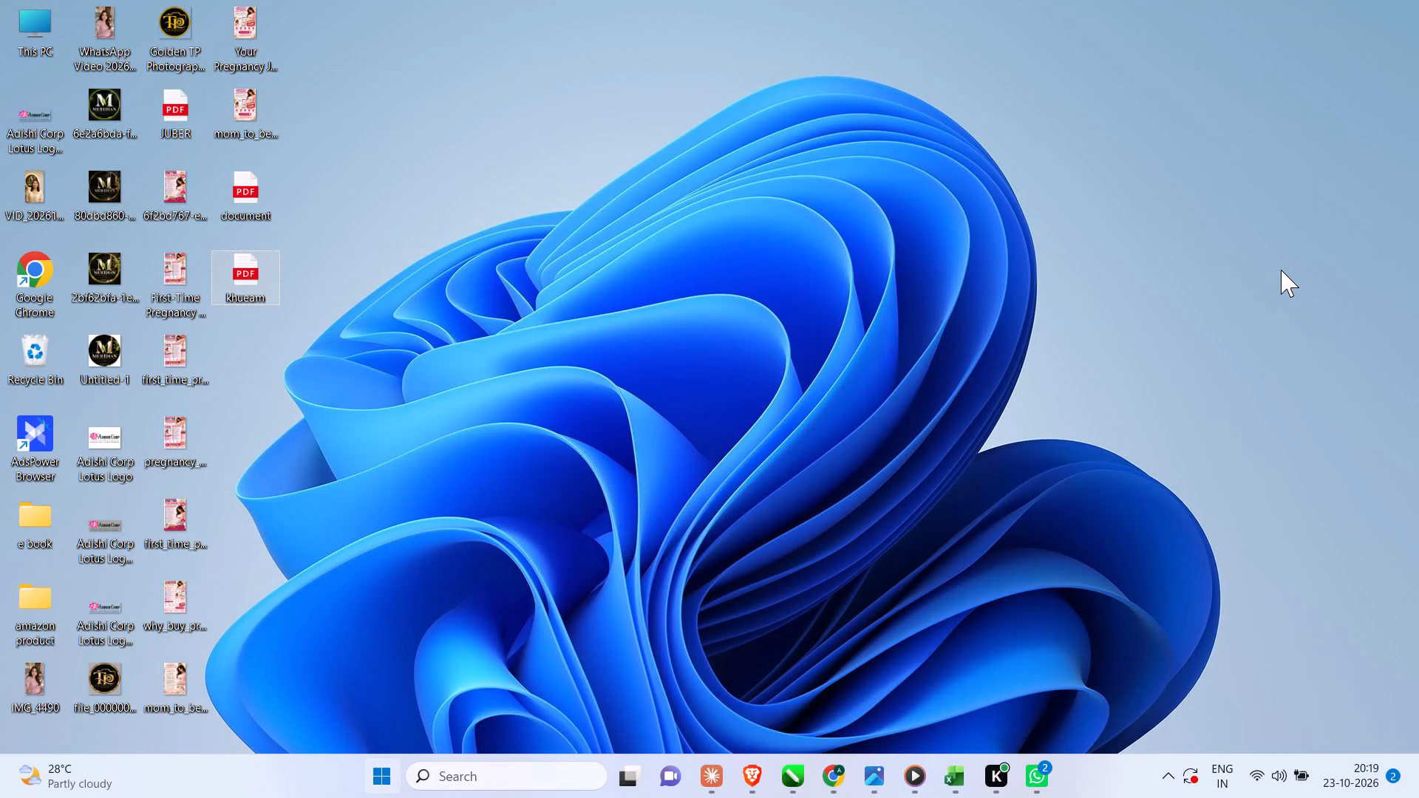
Open Google Chrome with the Work profile that sits directly beside the AURADECOR&DESIGN one.
double_click(18, 270)
click(62, 274)
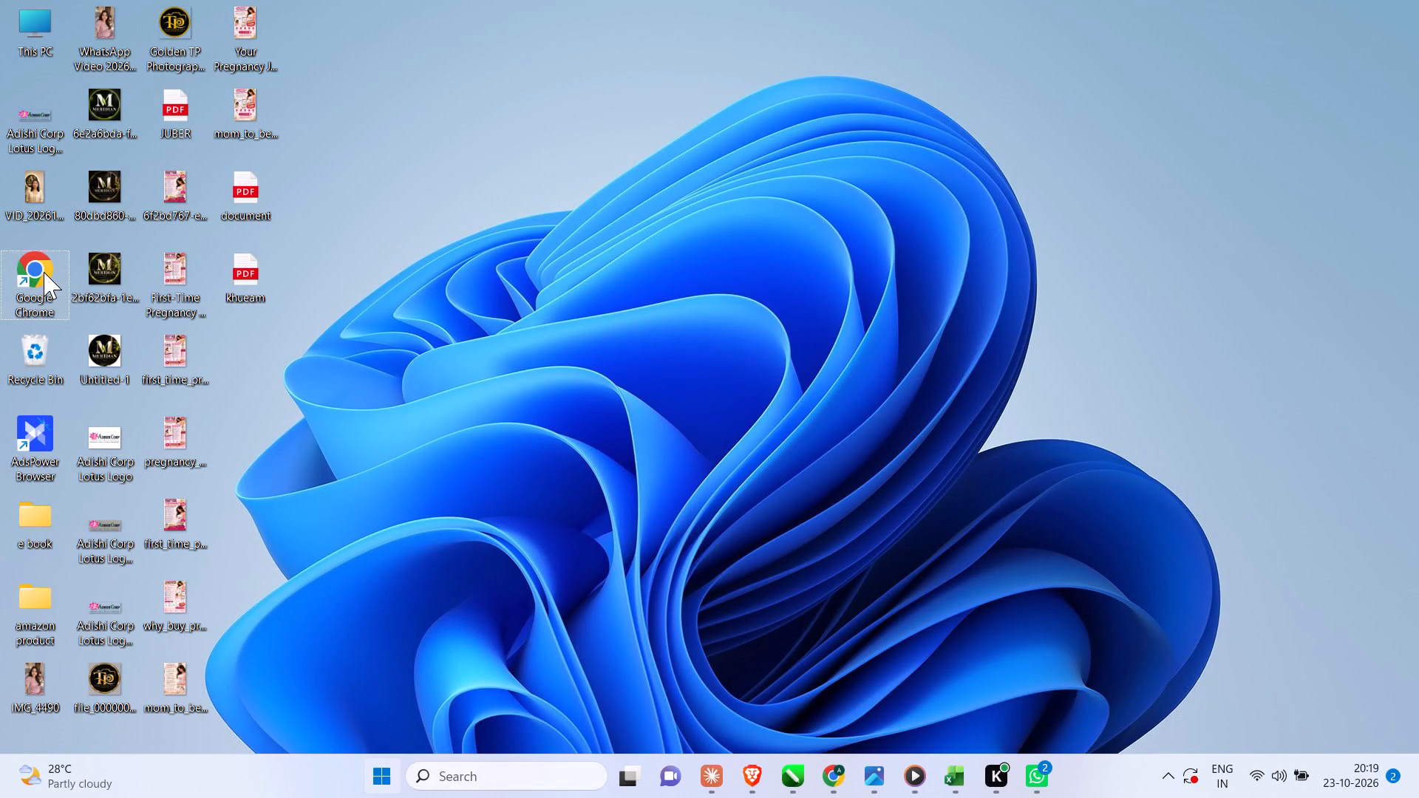
triple_click(44, 272)
scroll(676, 376, down, 2)
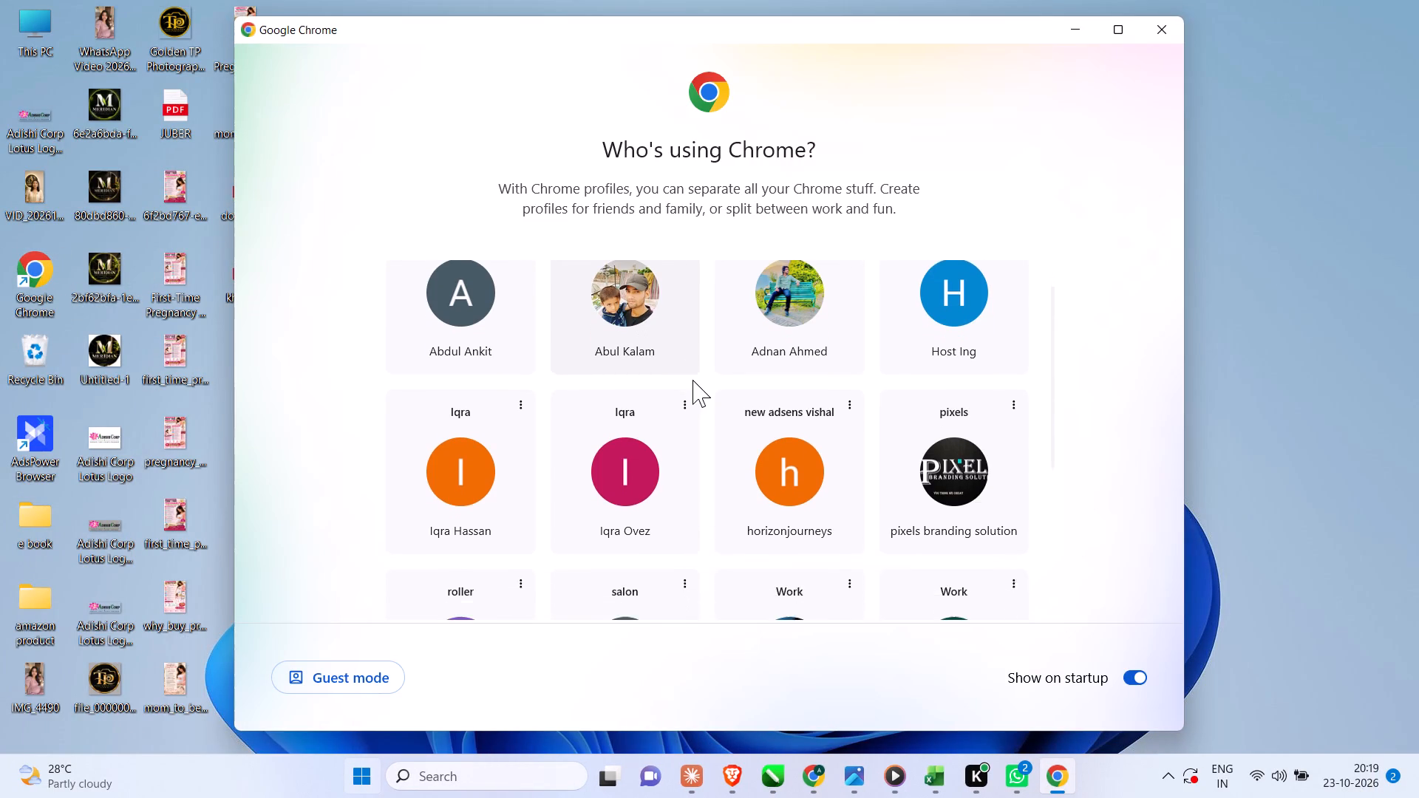
scroll(698, 377, up, 4)
scroll(720, 381, down, 11)
click(810, 363)
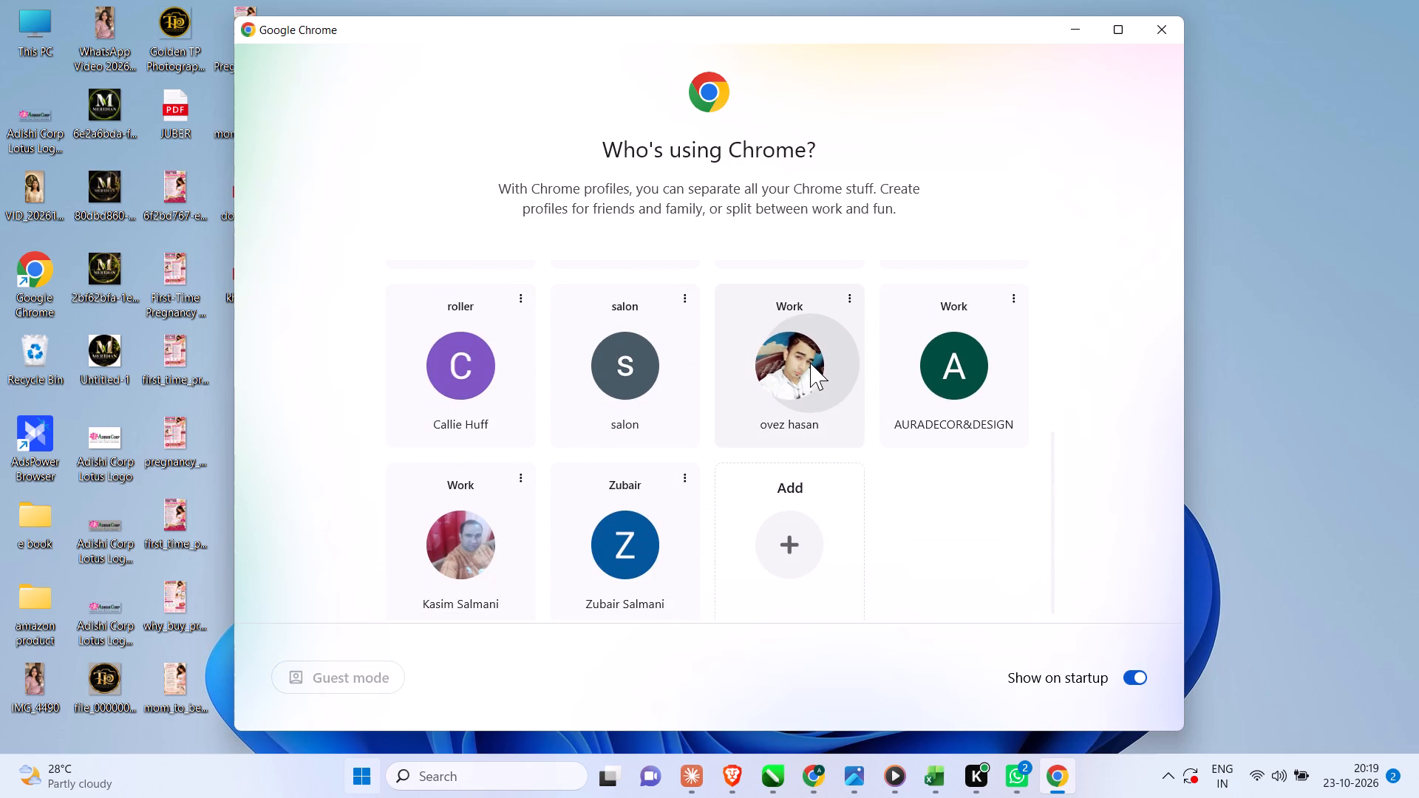
Open the Fship New Orders page in a maximized window and go to its Rate Calculator.
click(789, 73)
key(f)
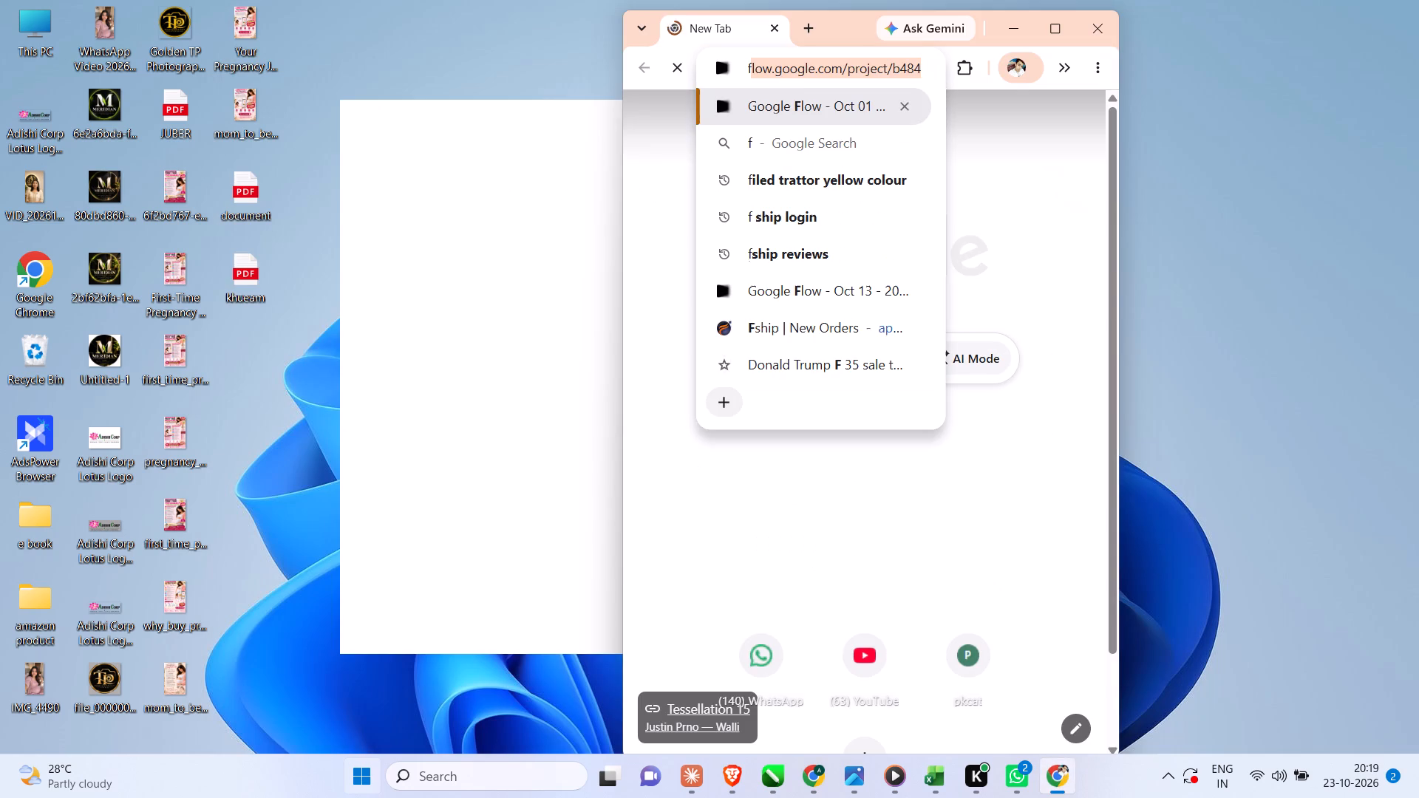
key(s)
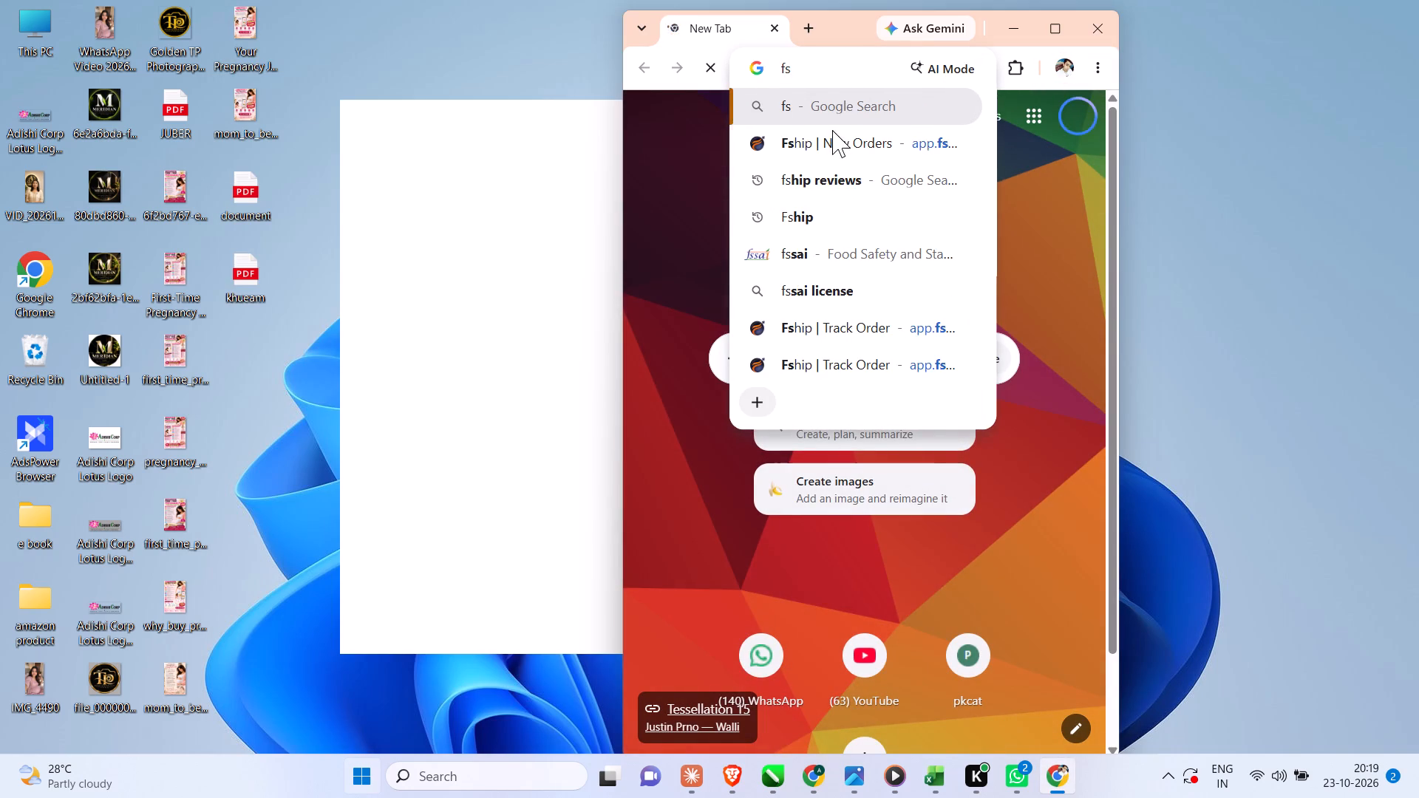
click(830, 137)
click(1067, 35)
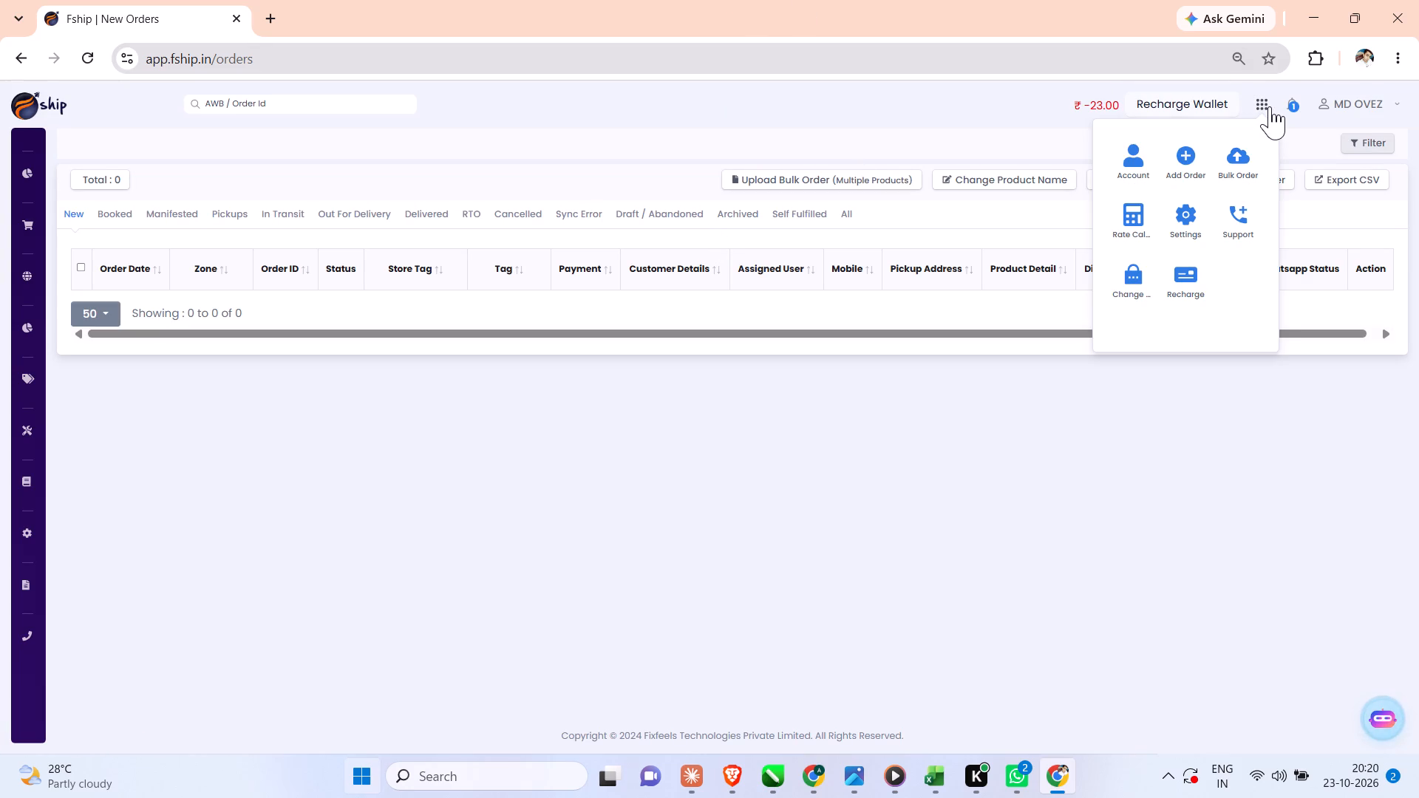
click(1141, 213)
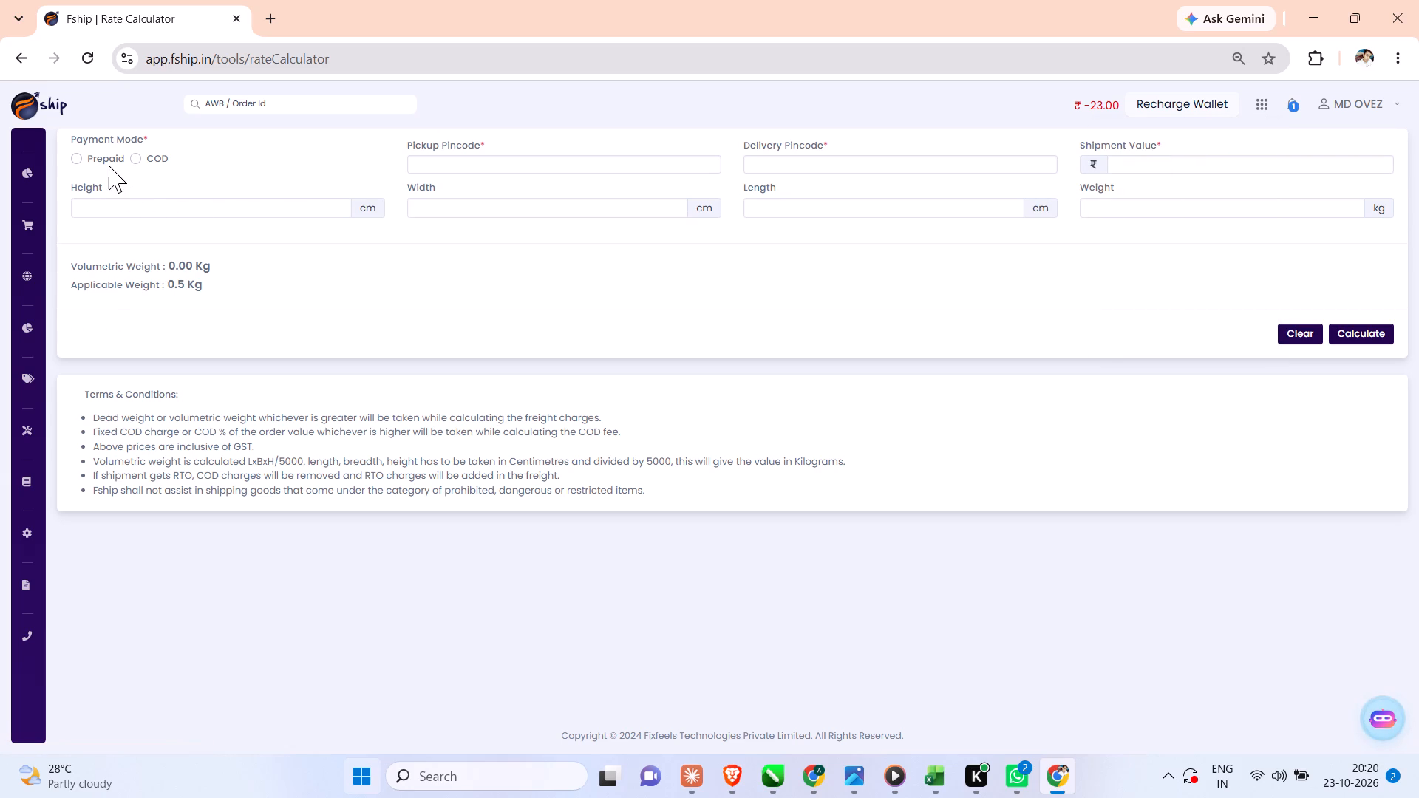
Set the payment mode to COD and enter 110053 as the pickup pincode.
click(131, 162)
click(483, 162)
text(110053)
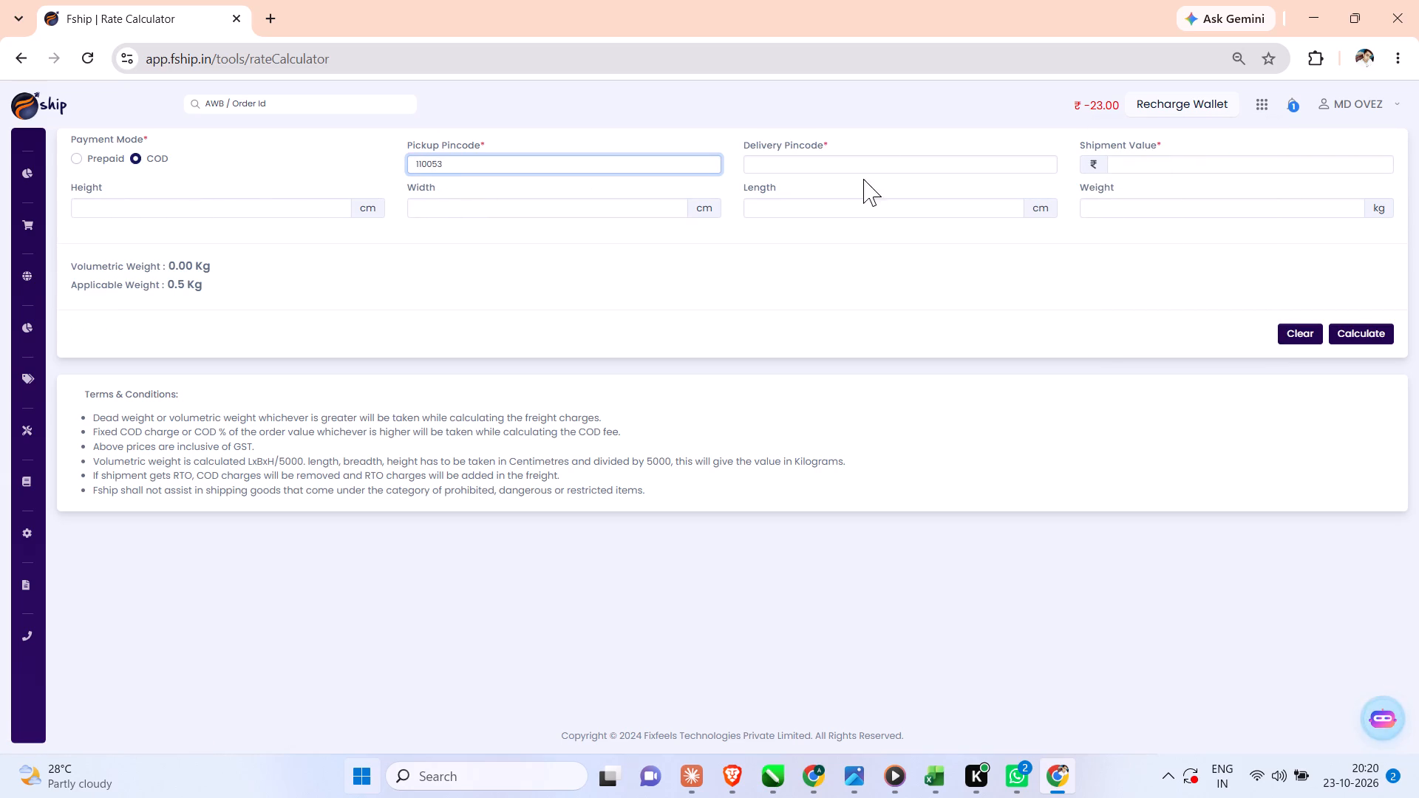
Search Google in a new tab for "bihar patna pin code" to find the delivery pincode.
click(870, 171)
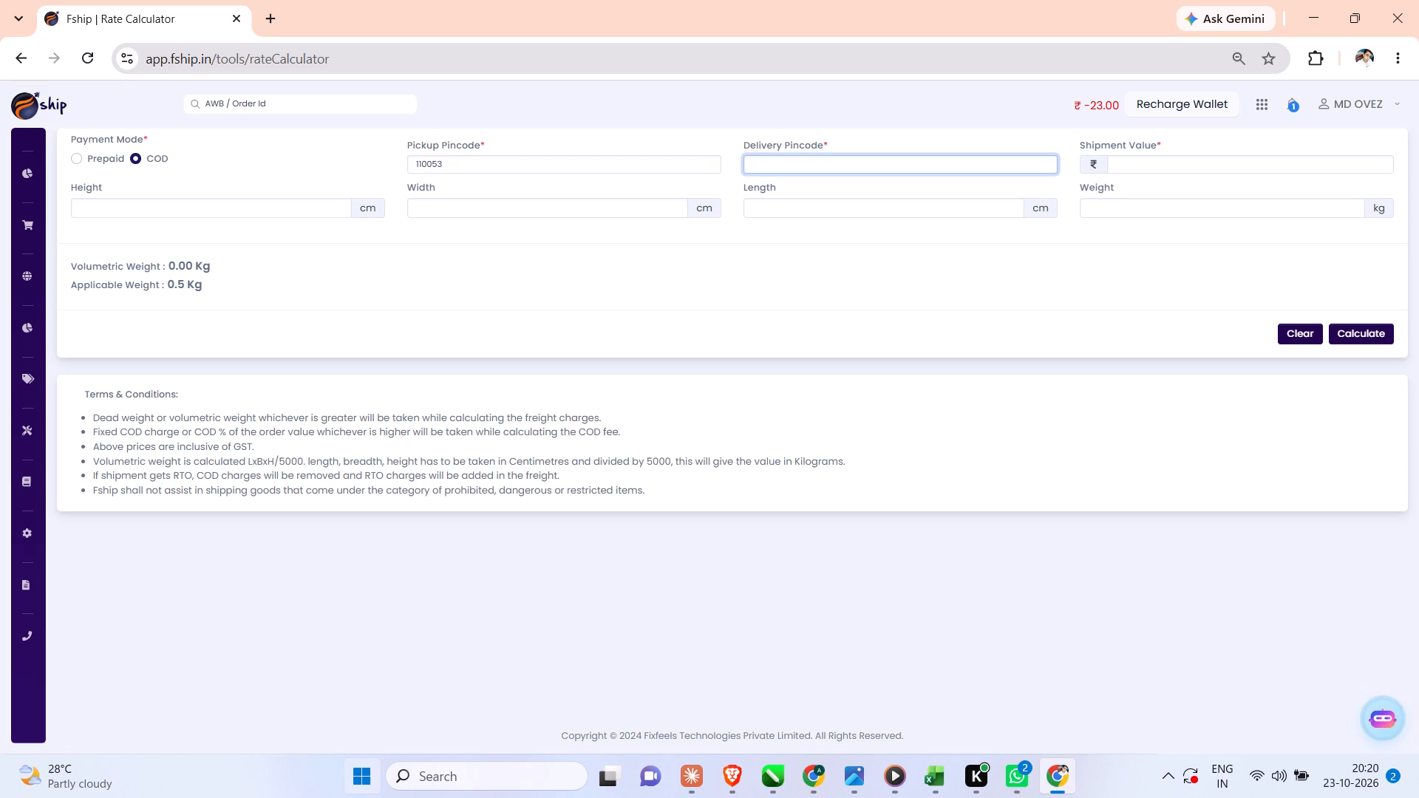
click(261, 25)
click(314, 60)
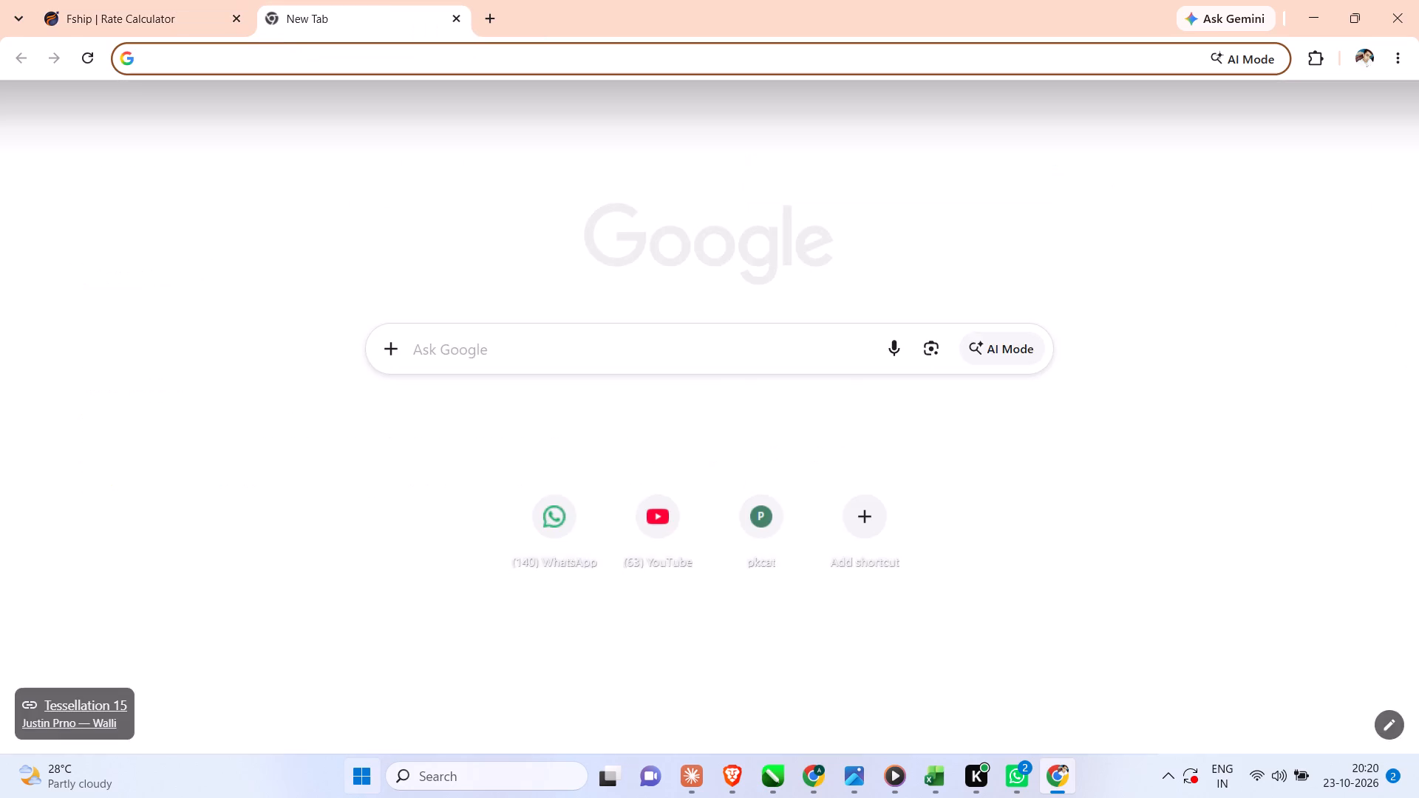
text(bihar)
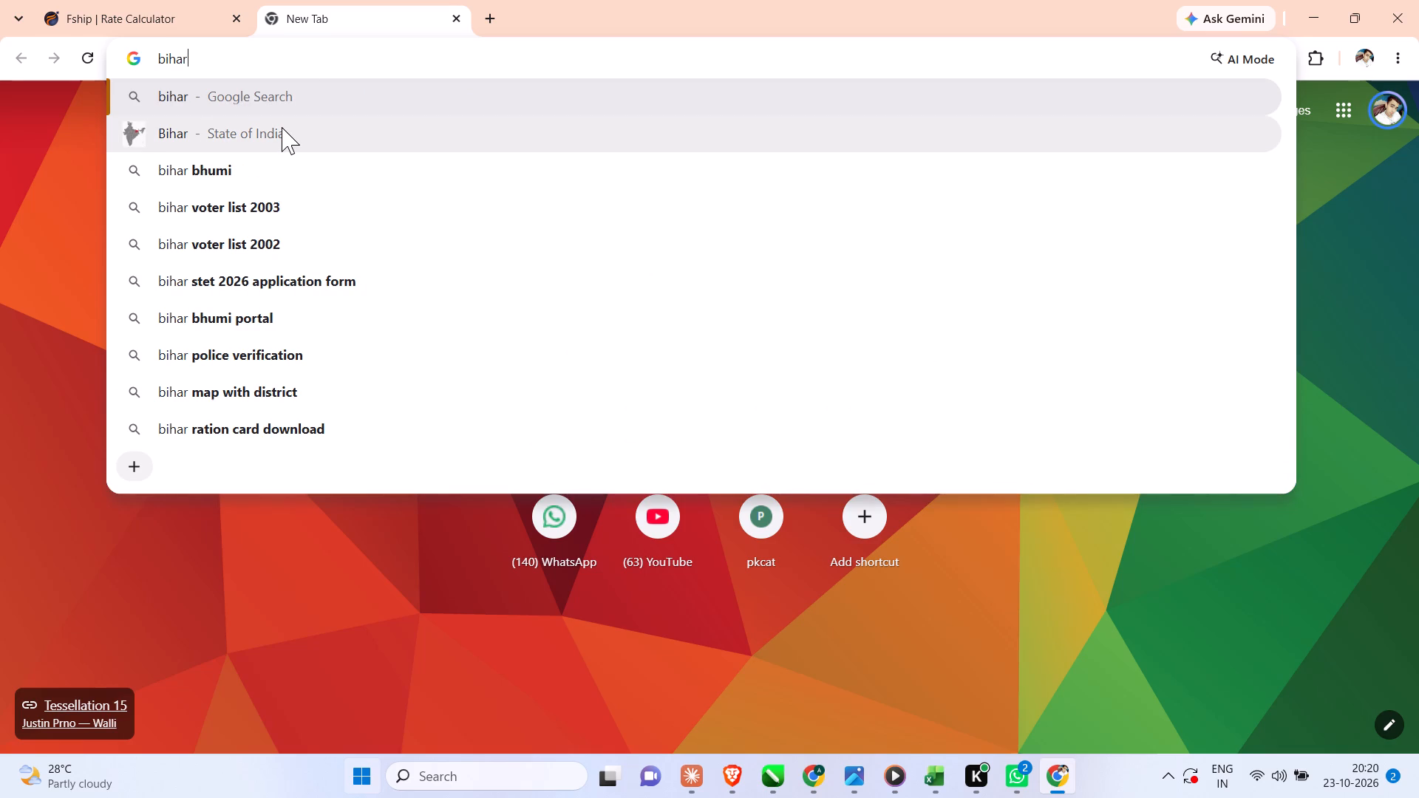
key(p)
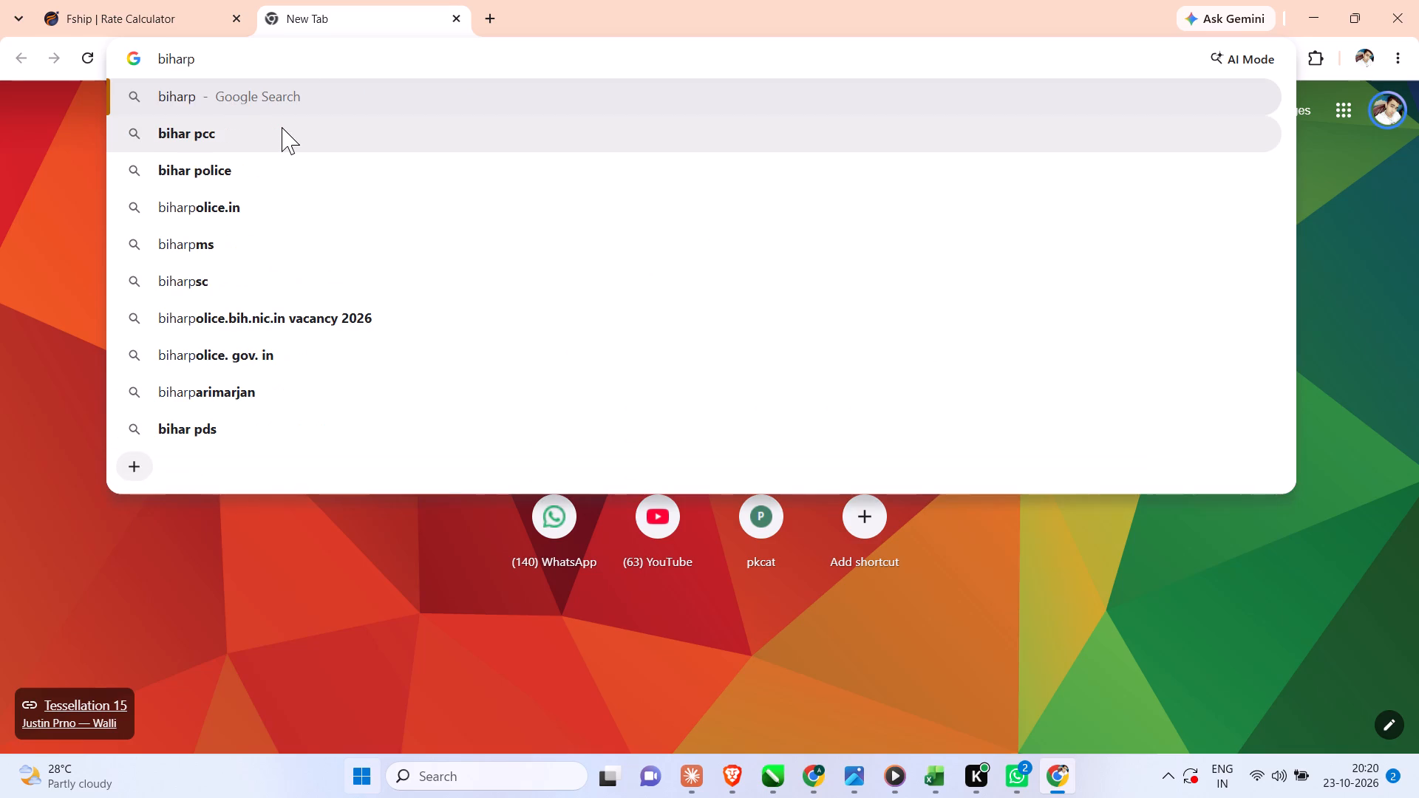
text(at)
key(BackSpace)
key(BackSpace)
key(BackSpace)
key(space)
text(patna)
key(space)
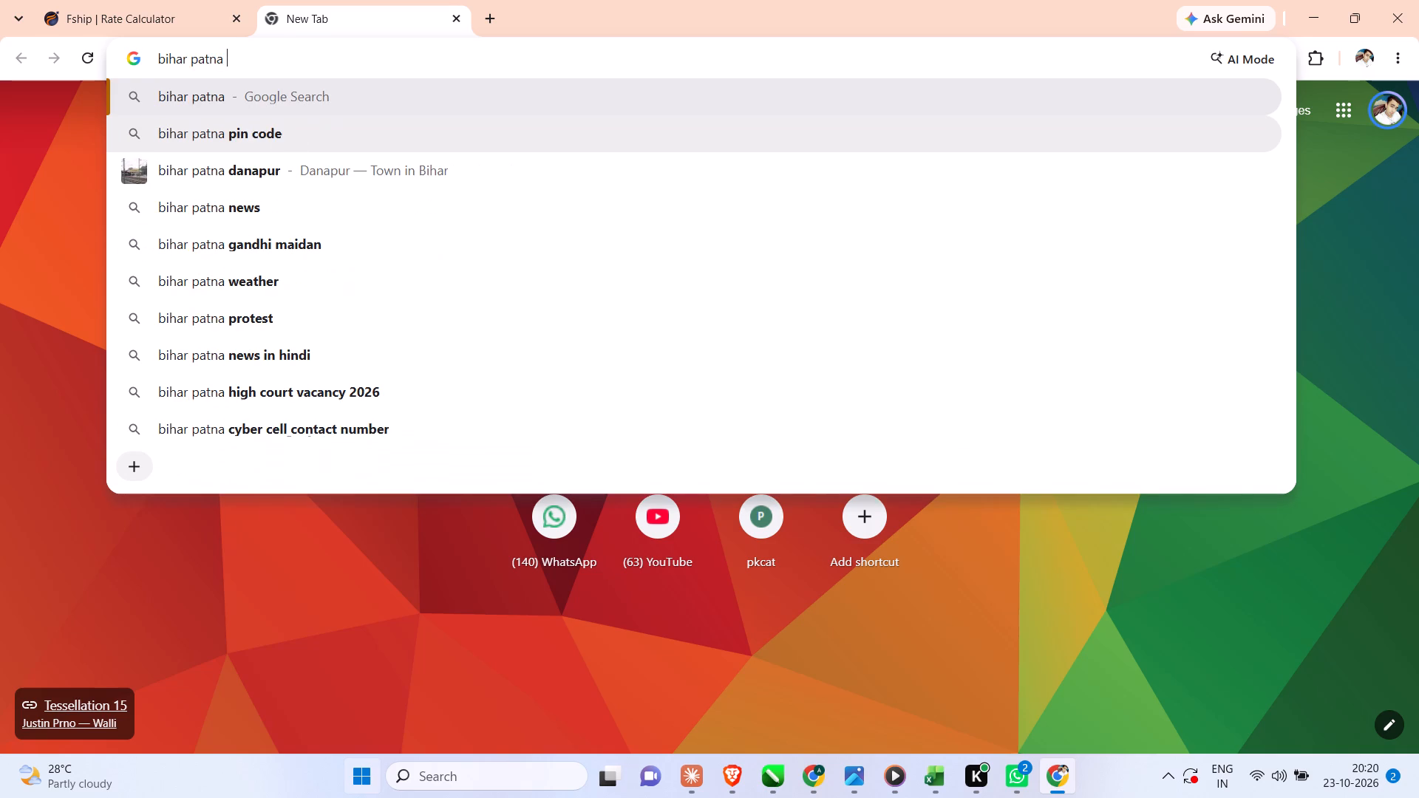
text(pin)
key(Return)
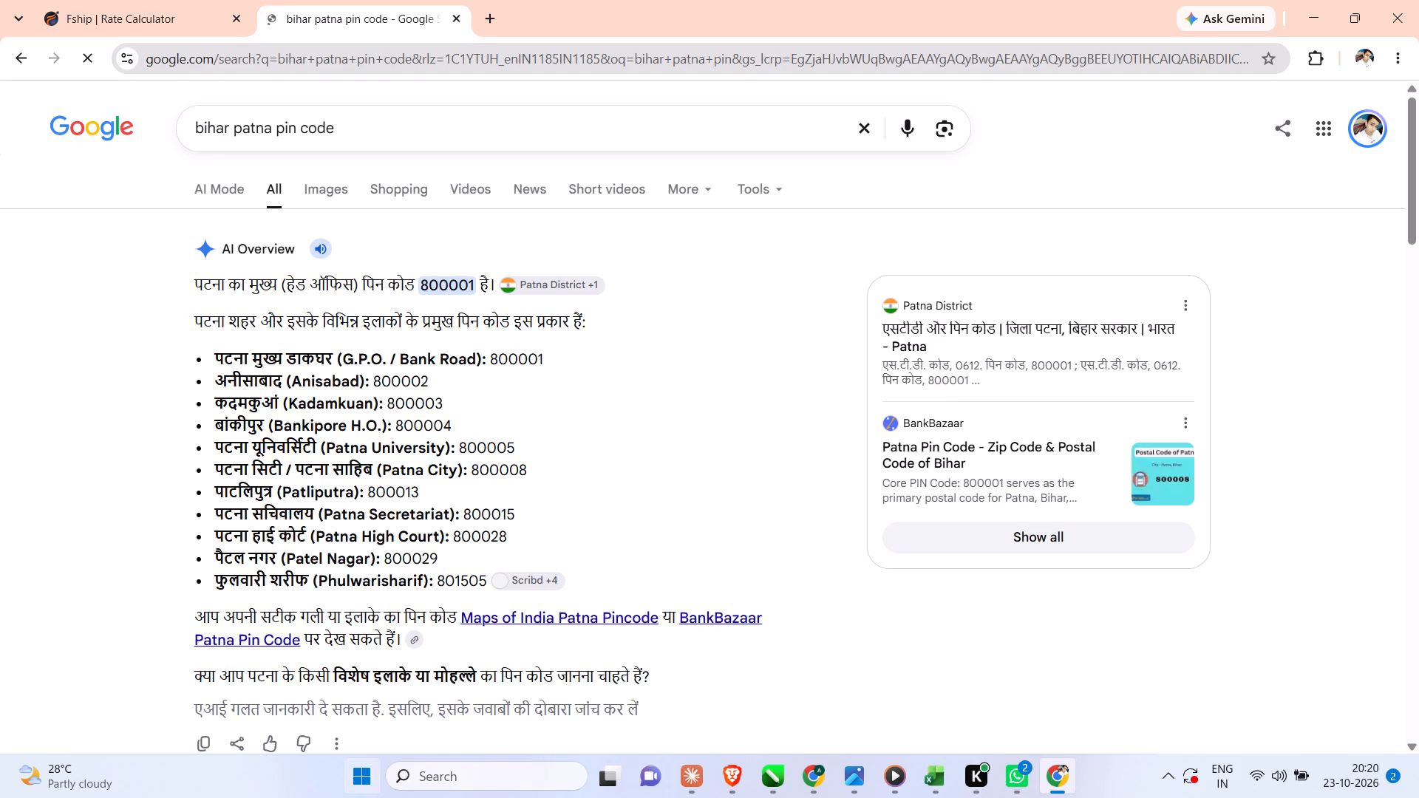
Copy Patna's head office pincode 800001 from the search results into the rate calculator's Delivery Pincode.
drag(423, 281, 472, 289)
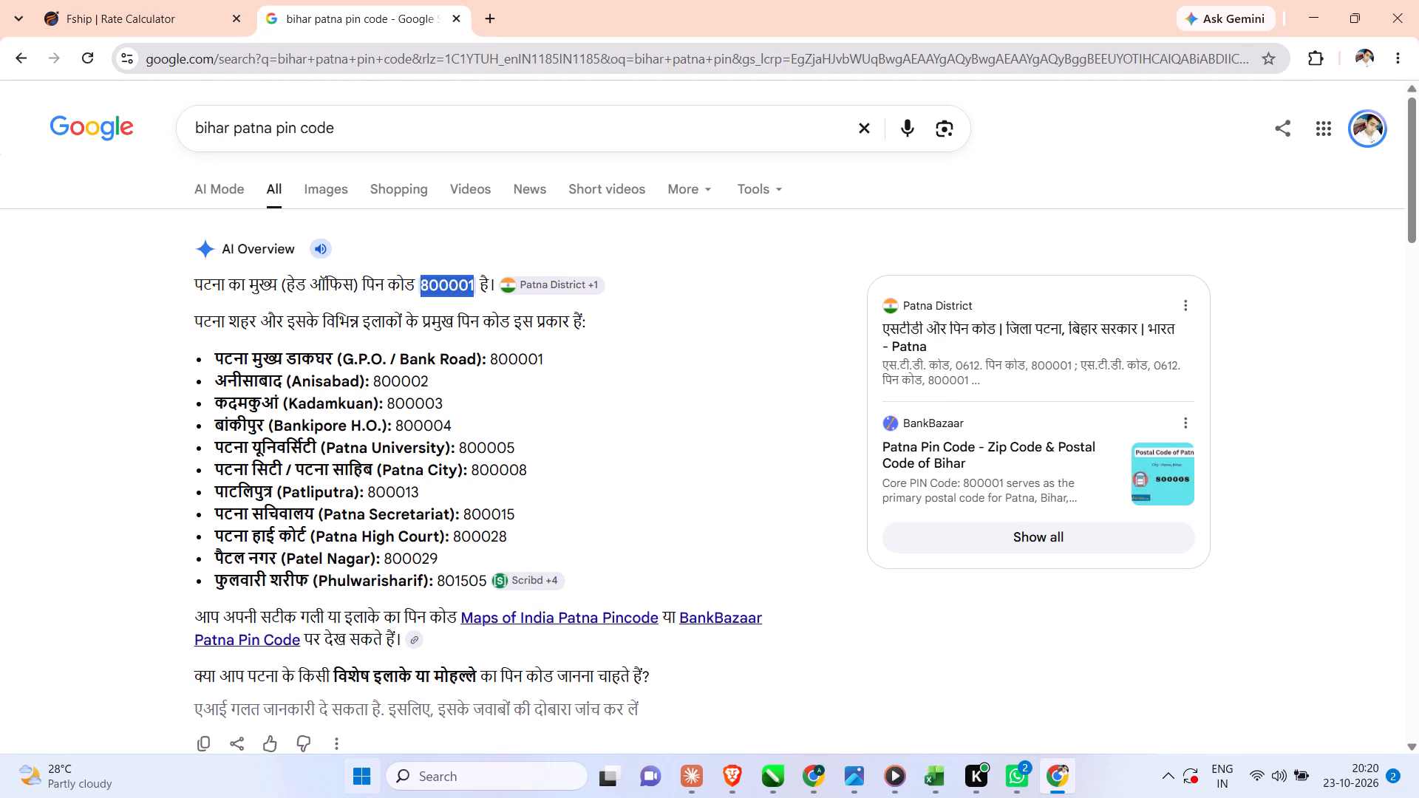
key(ctrl+c)
click(143, 0)
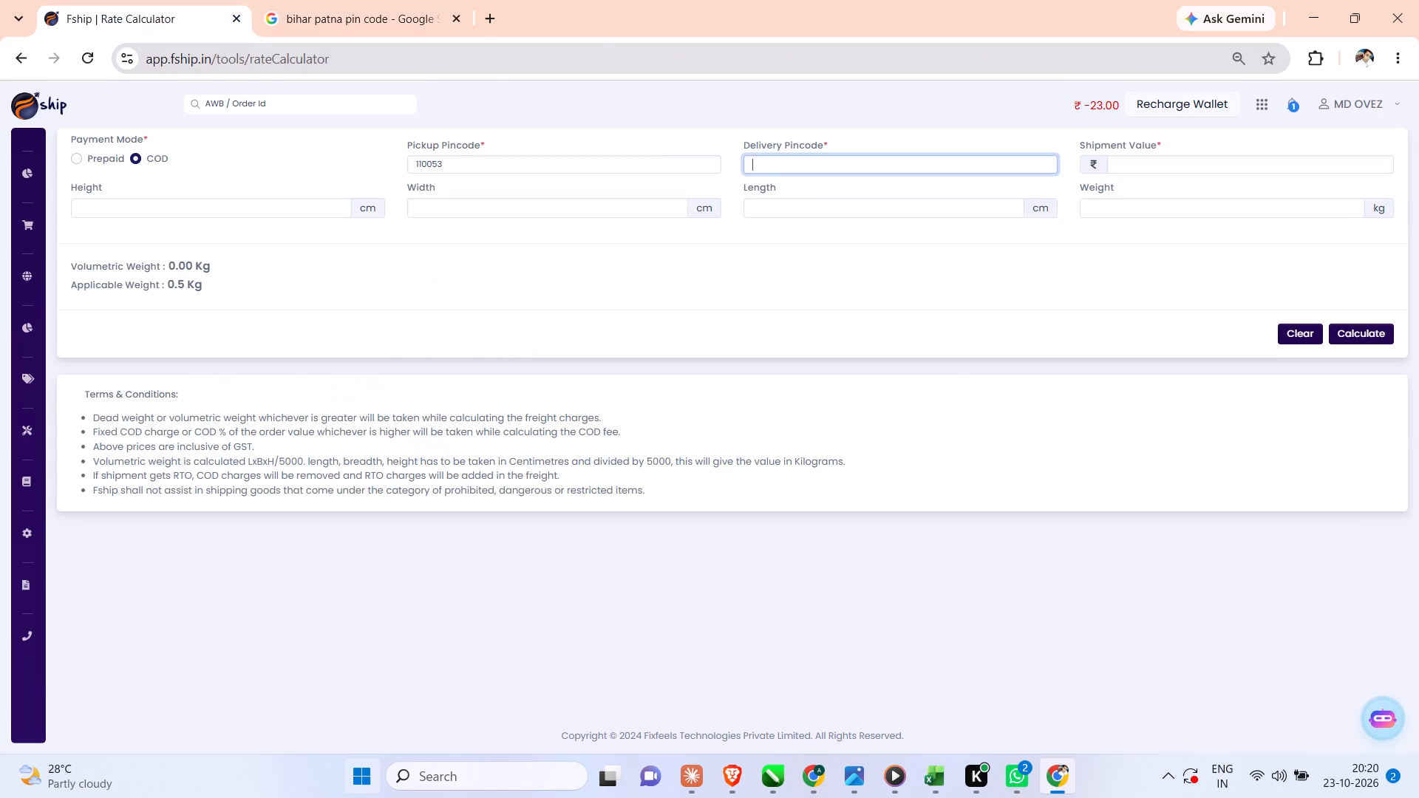
key(ctrl+v)
click(890, 255)
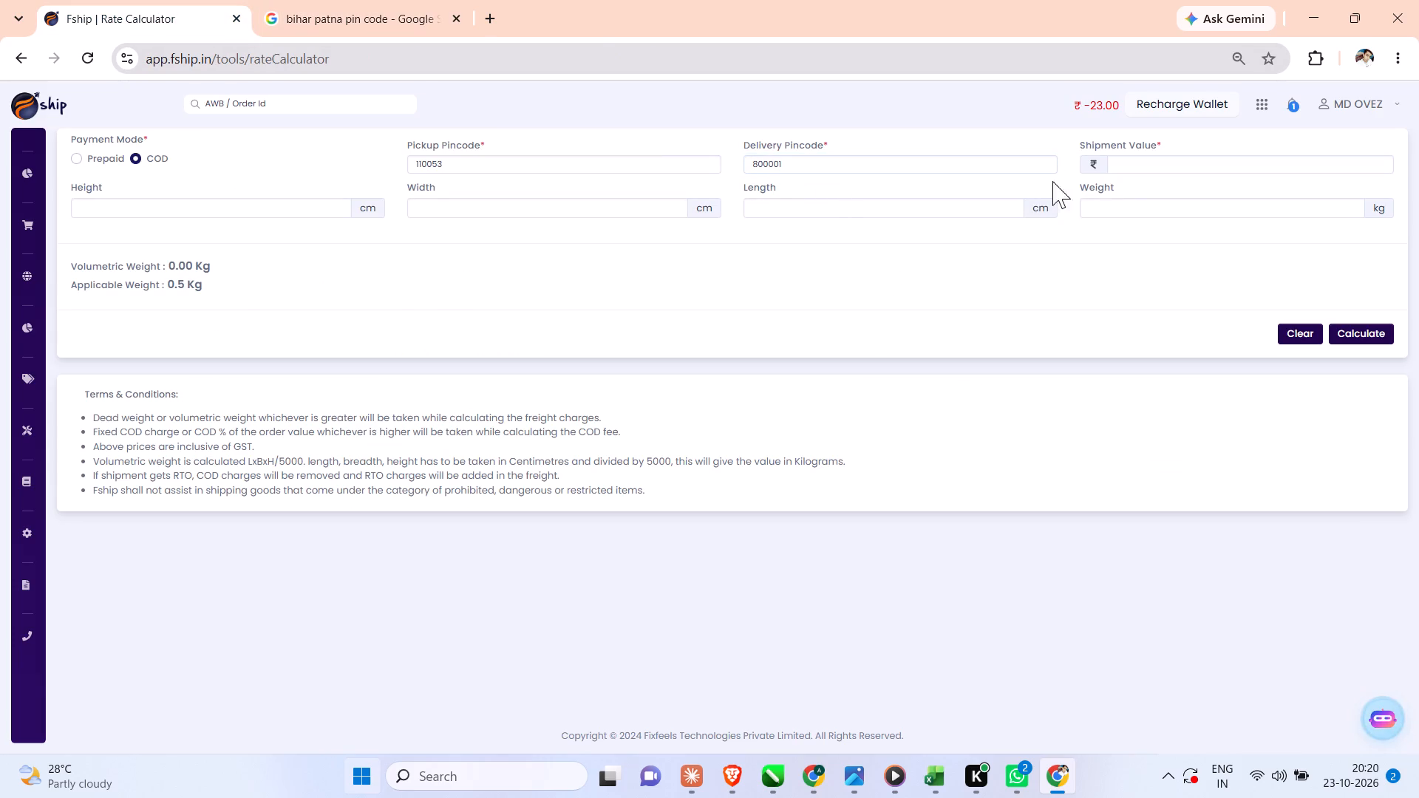
Set the shipment value to ₹1299.
click(1133, 166)
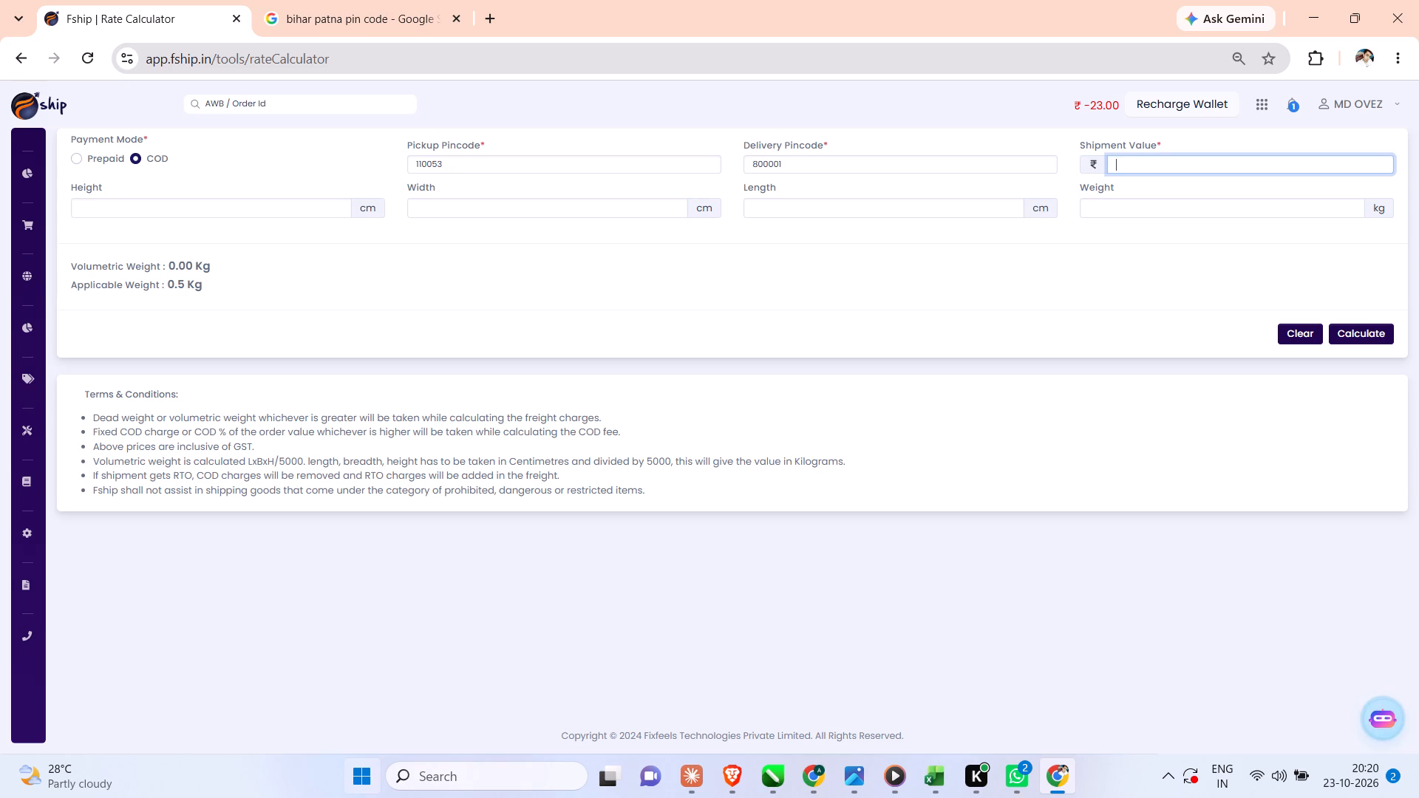
text(2000)
key(BackSpace)
key(BackSpace)
key(BackSpace)
key(BackSpace)
text(1299)
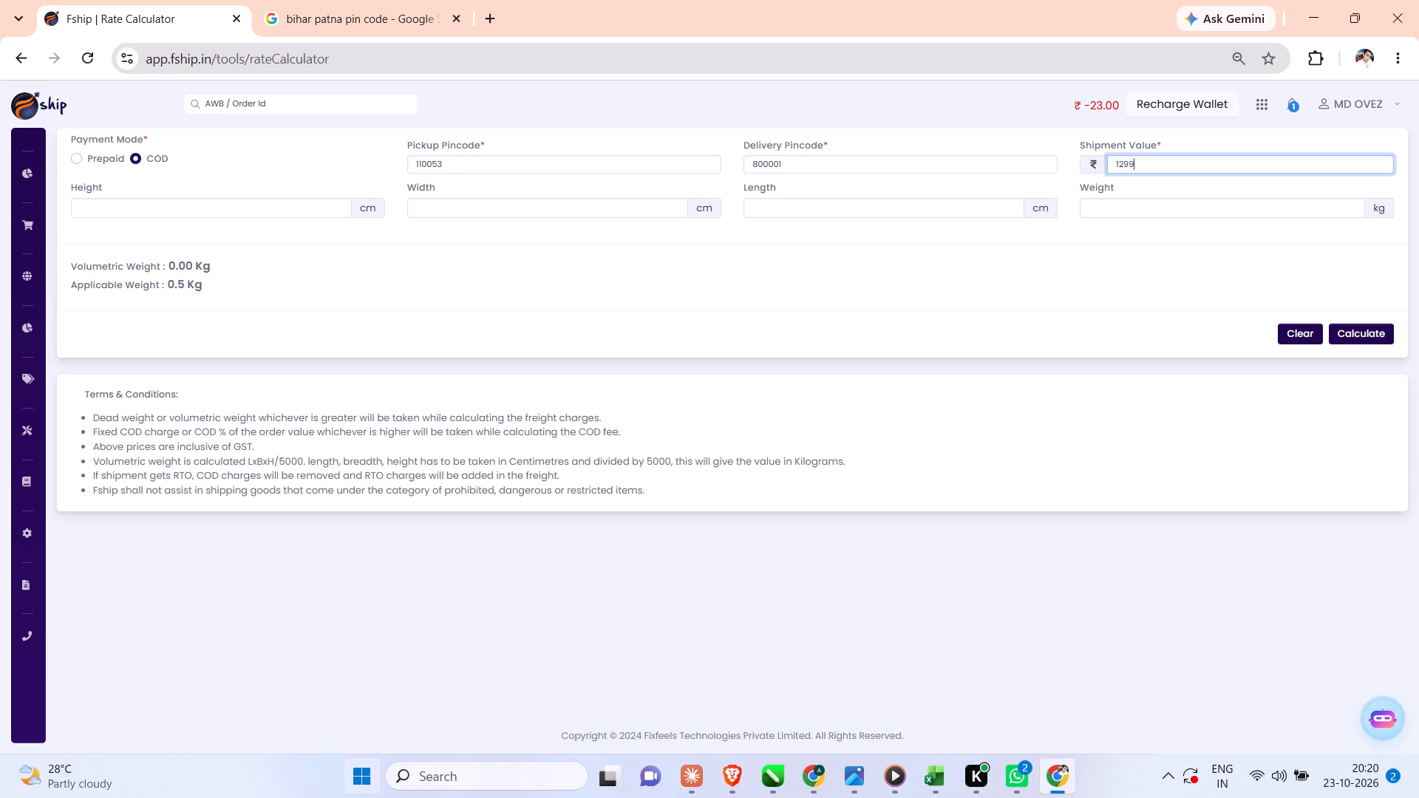
Search Google in another new tab for "fire extinguisher dimensions in cm" to find the package size.
click(317, 213)
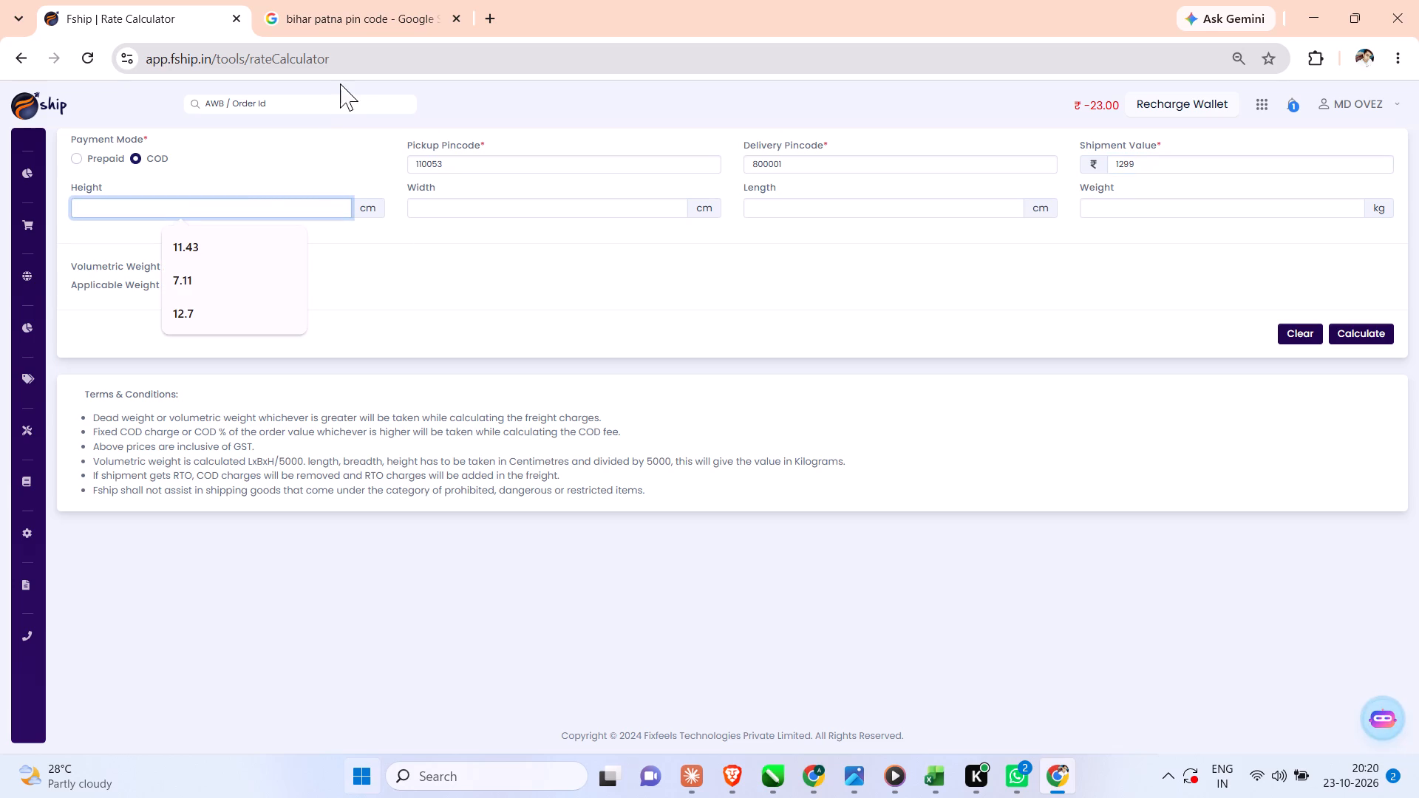
click(483, 24)
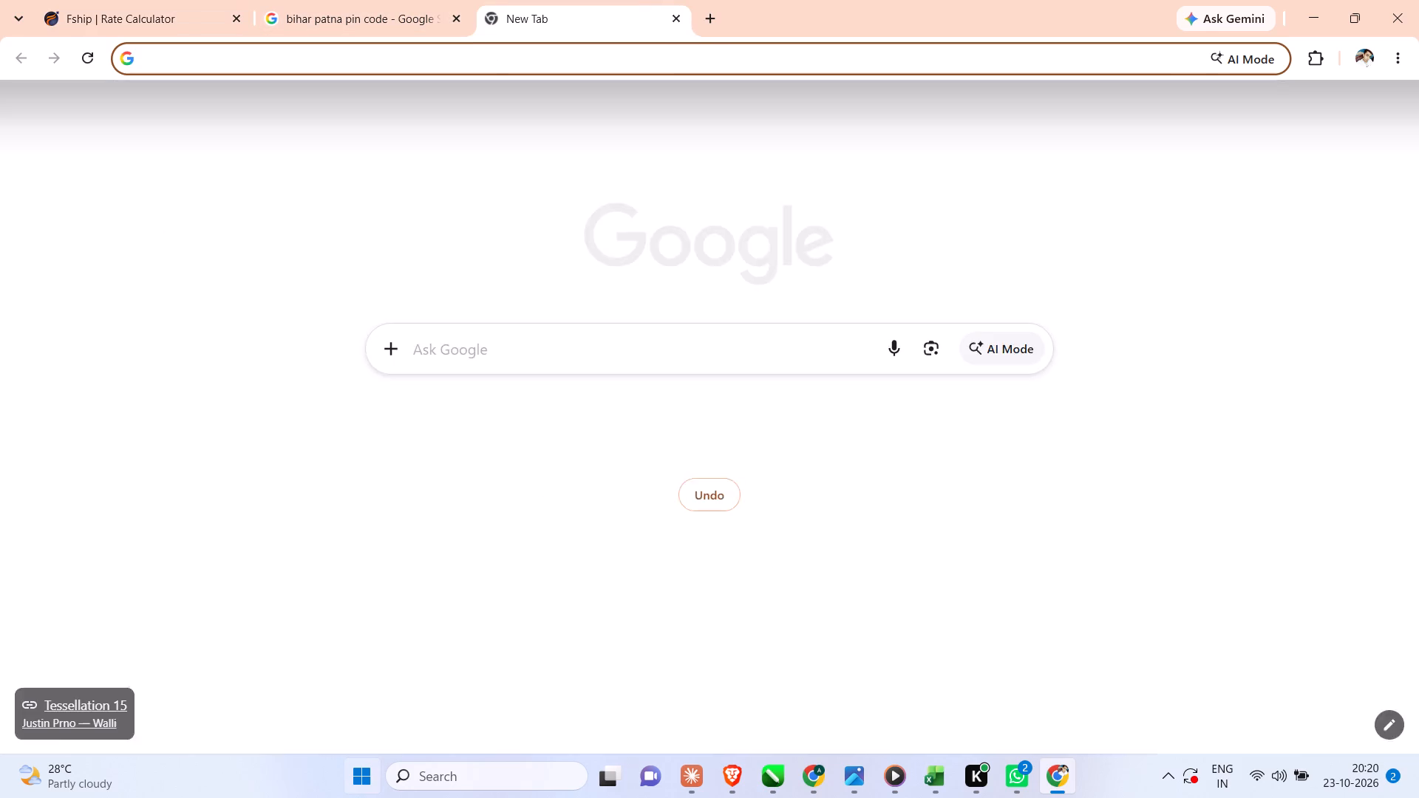
click(500, 52)
text(fire exting)
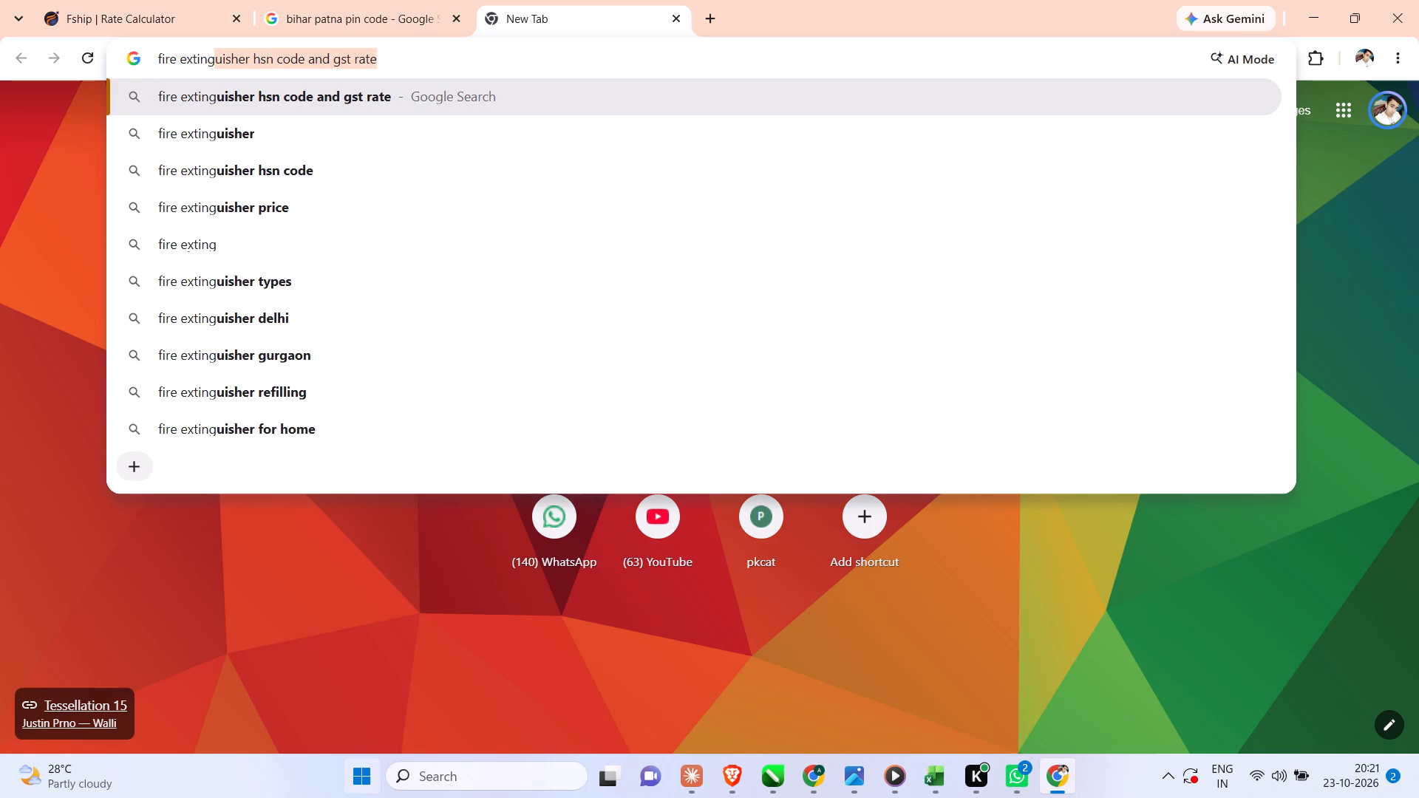
text(uisher di)
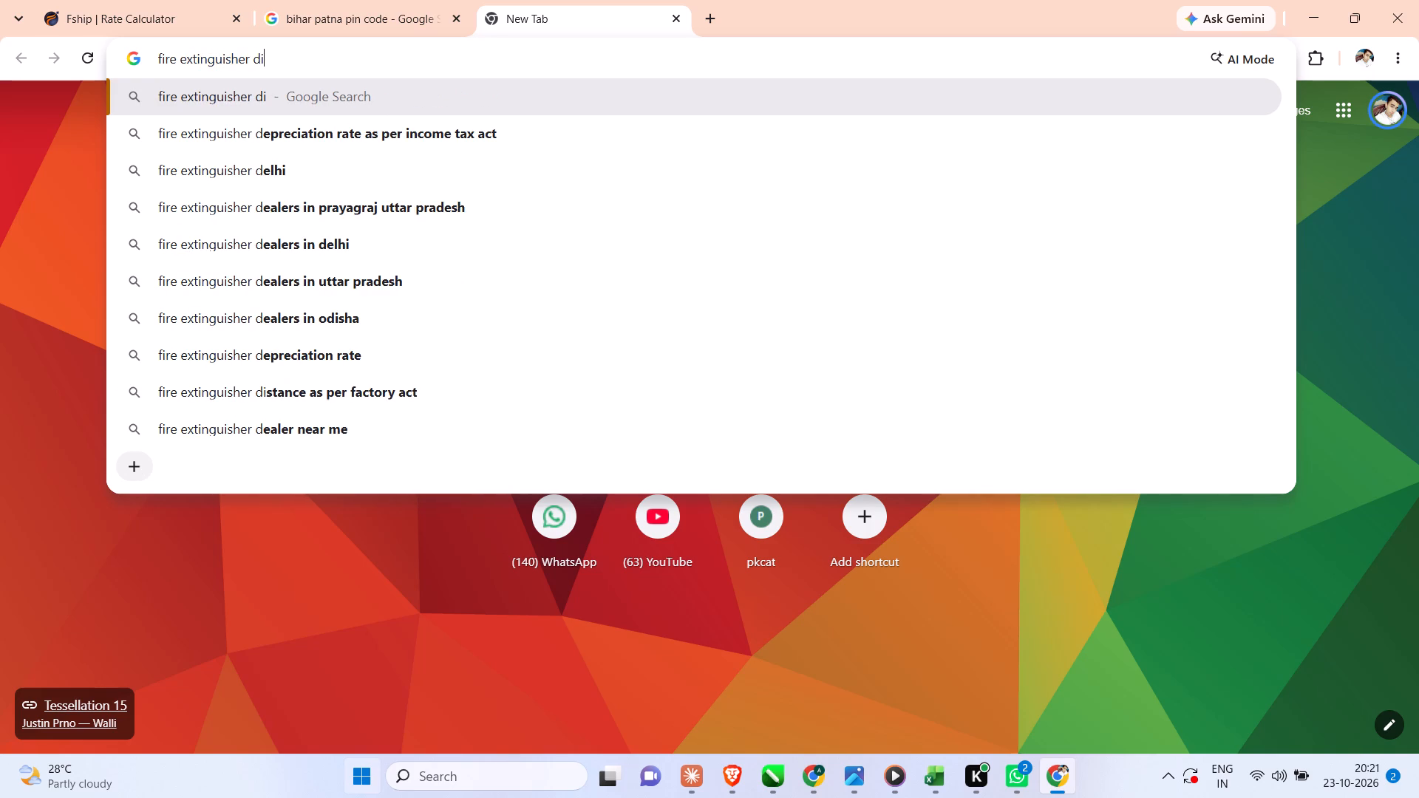
key(m)
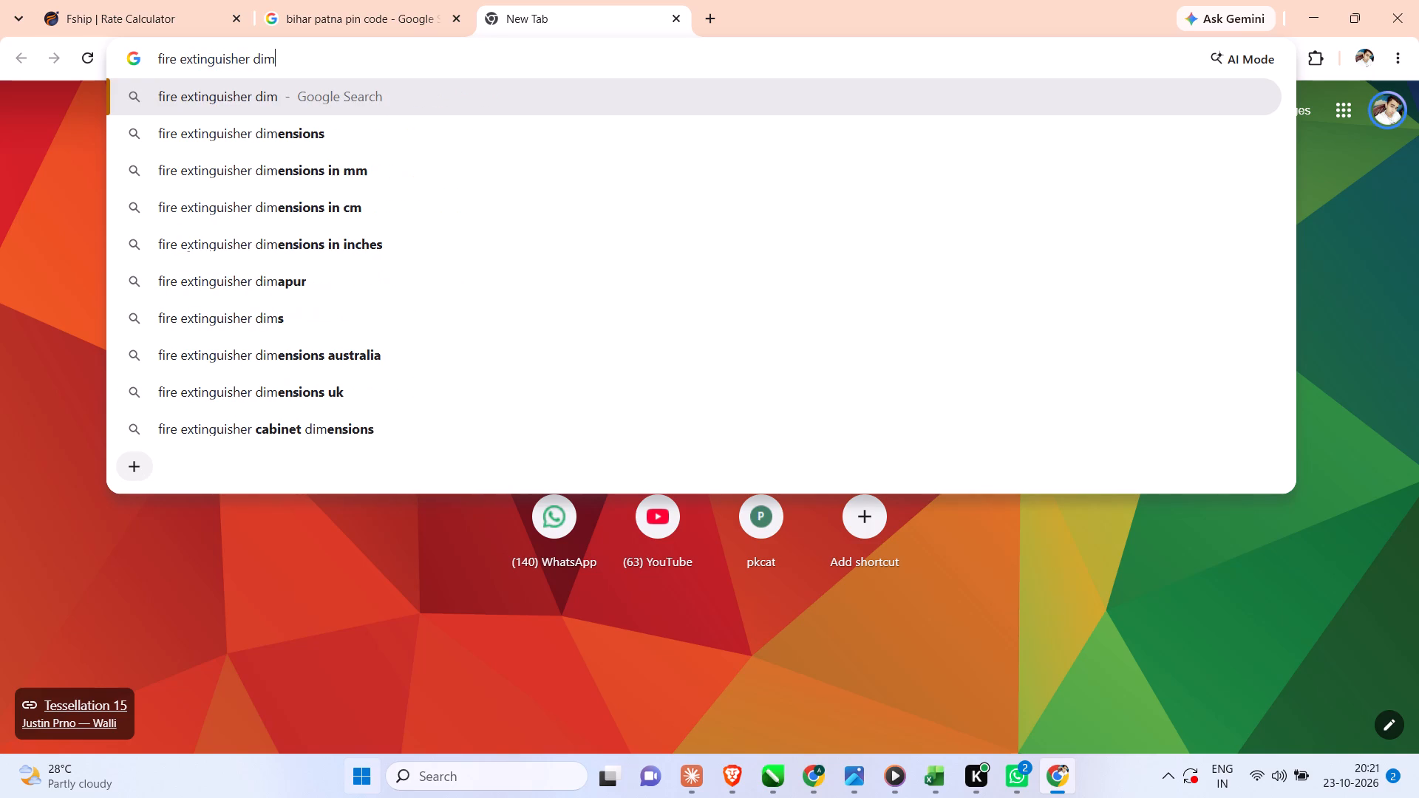
key(Down)
key(Down)
key(Down)
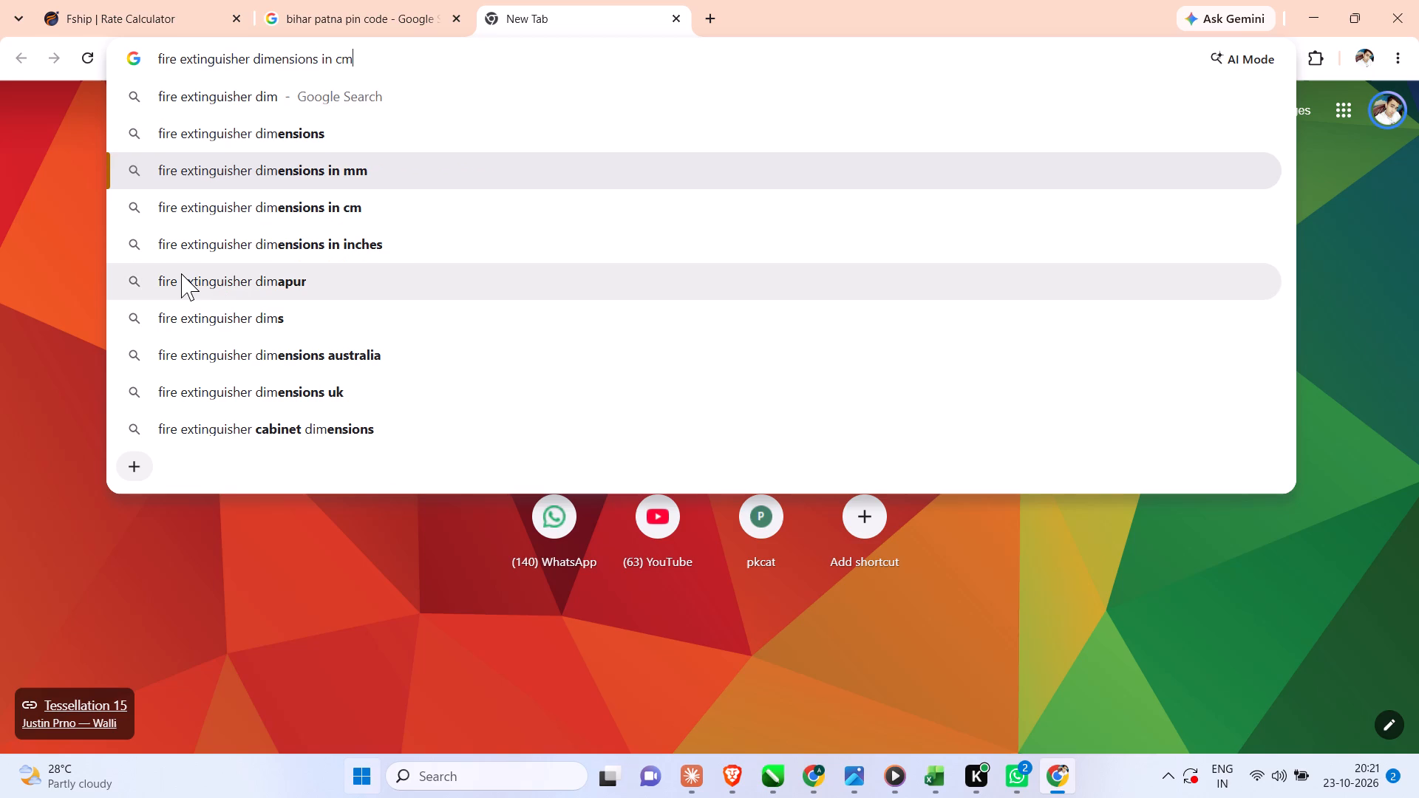
key(Return)
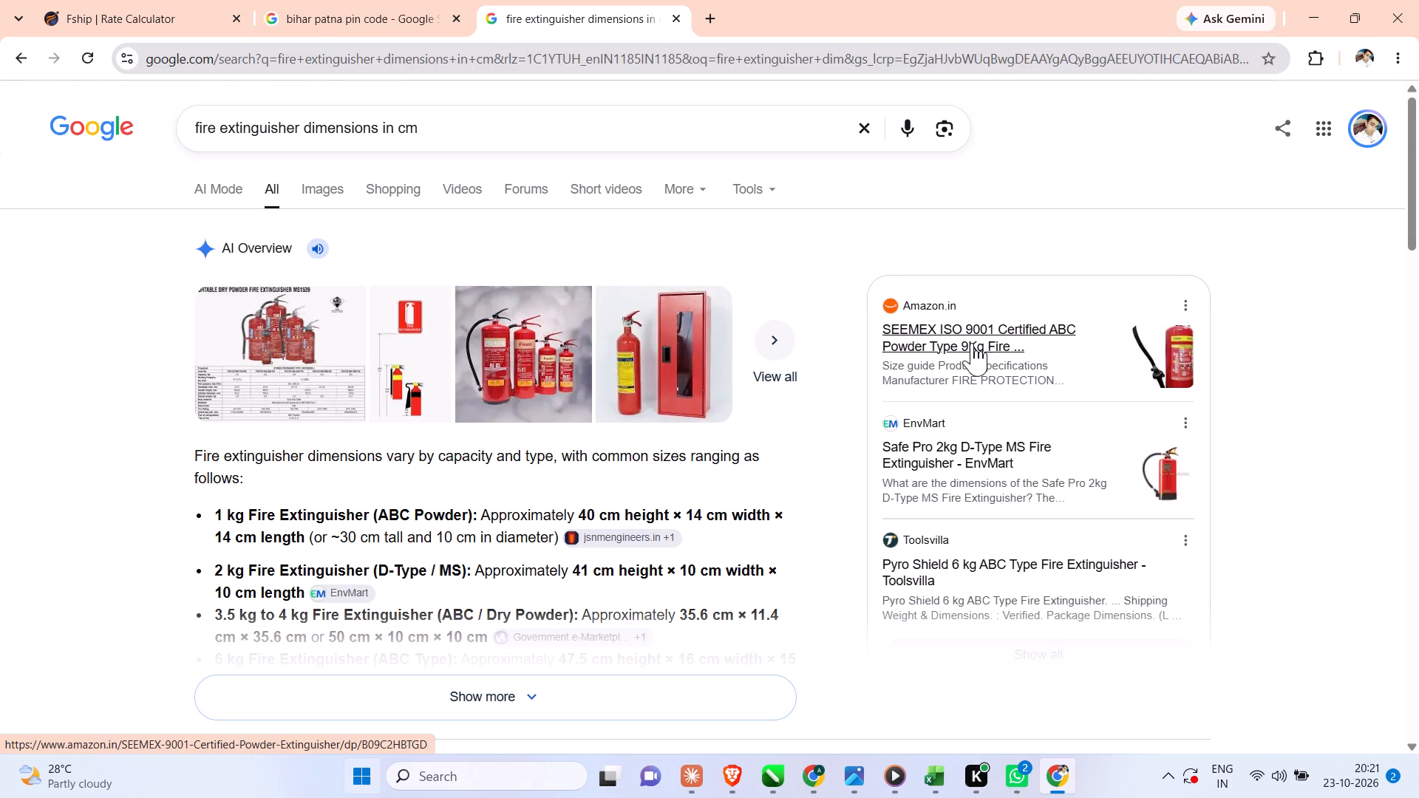
Refine the search to "fire extinguisher dimensions in cm 4kg".
click(469, 121)
key(space)
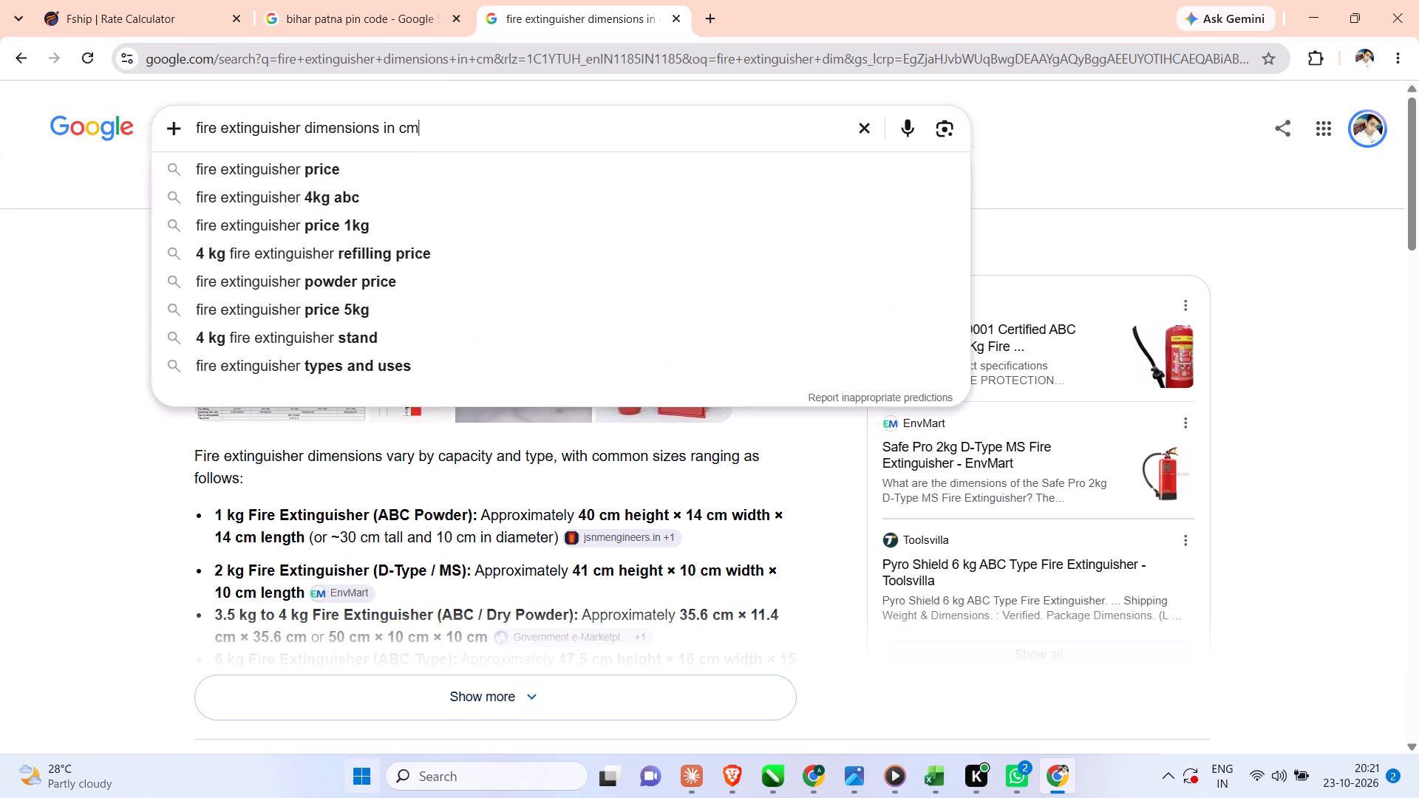
text(4kg)
key(Return)
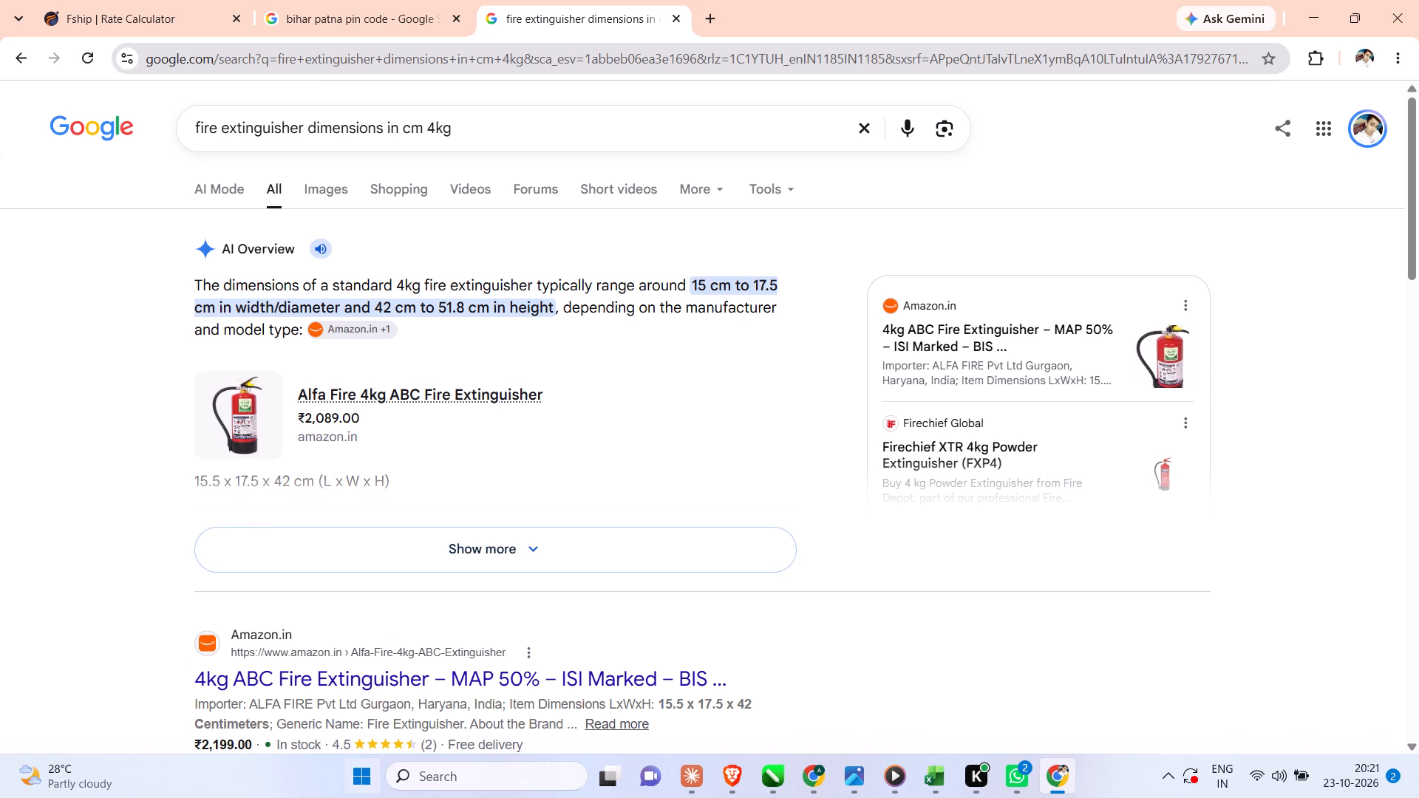
Open the Alfa Fire 4kg ABC Fire Extinguisher listing on Amazon and examine its product details for package dimensions.
scroll(328, 498, down, 1)
click(393, 657)
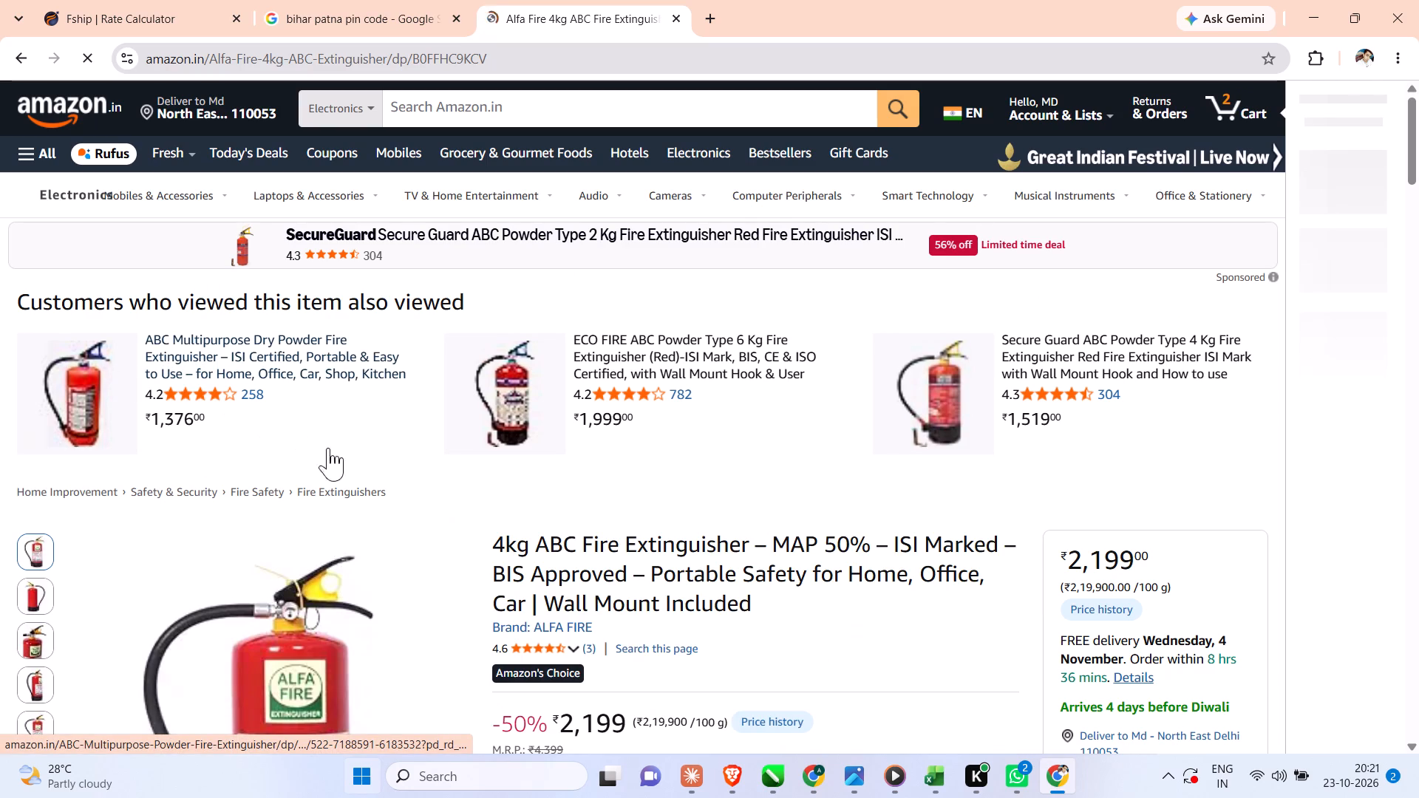
scroll(429, 419, down, 11)
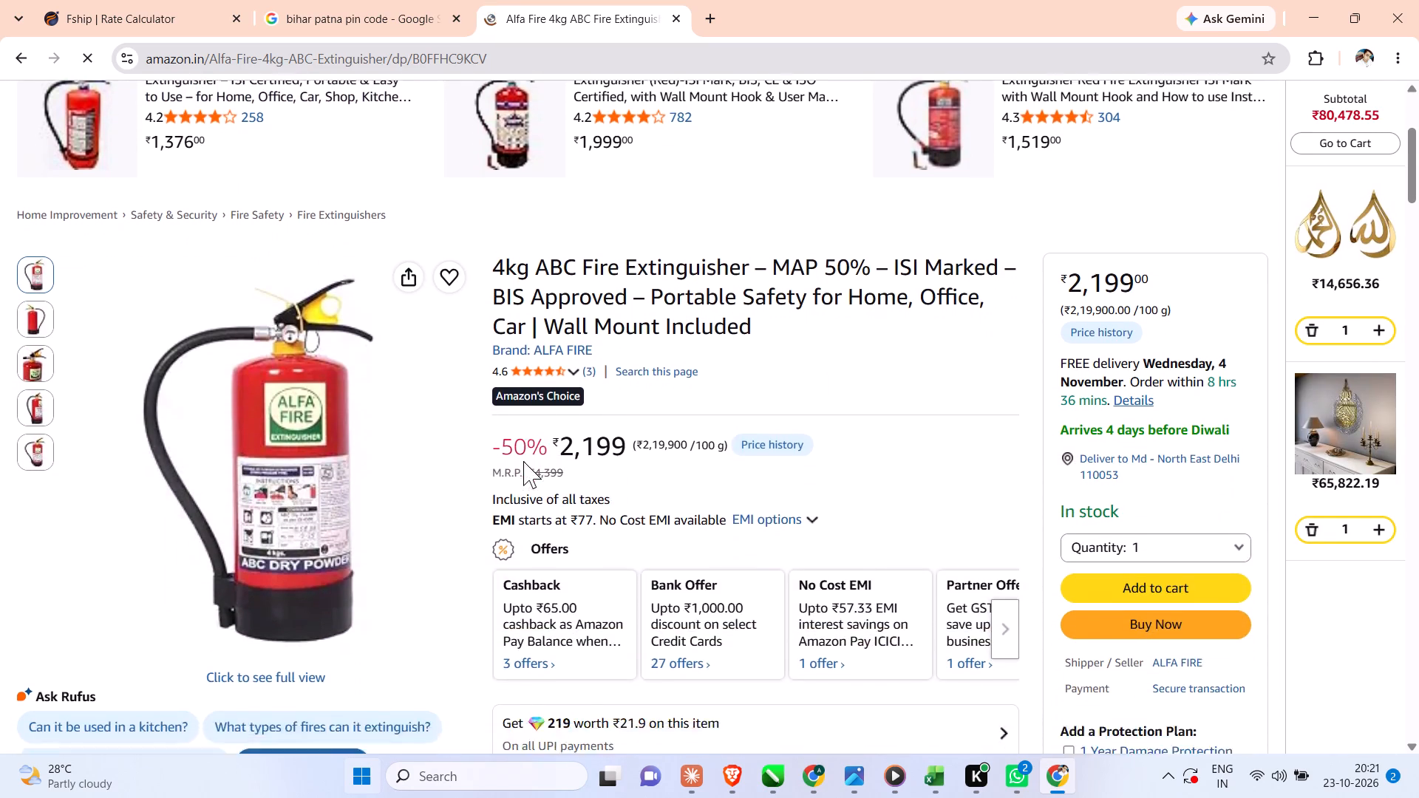
scroll(523, 461, down, 1)
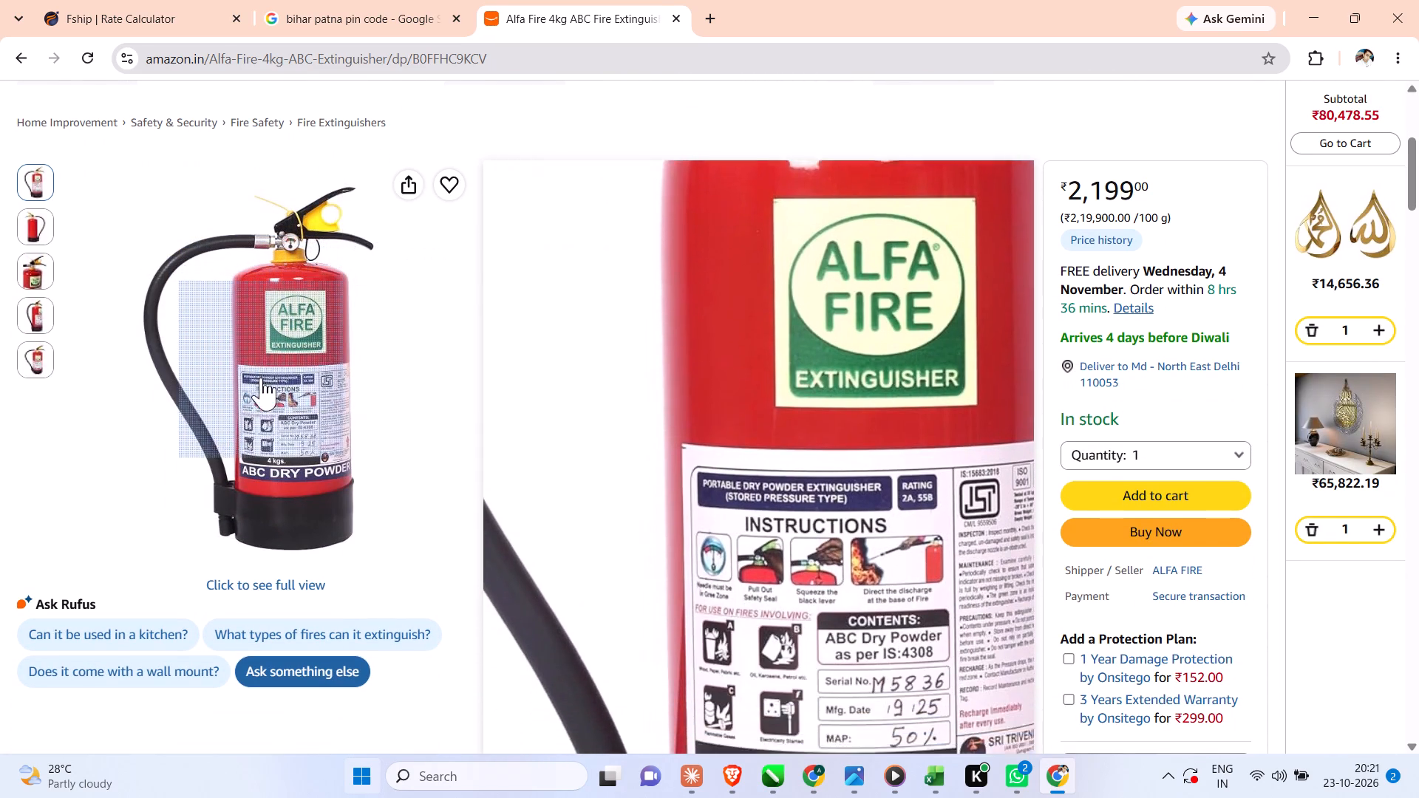
scroll(856, 259, up, 3)
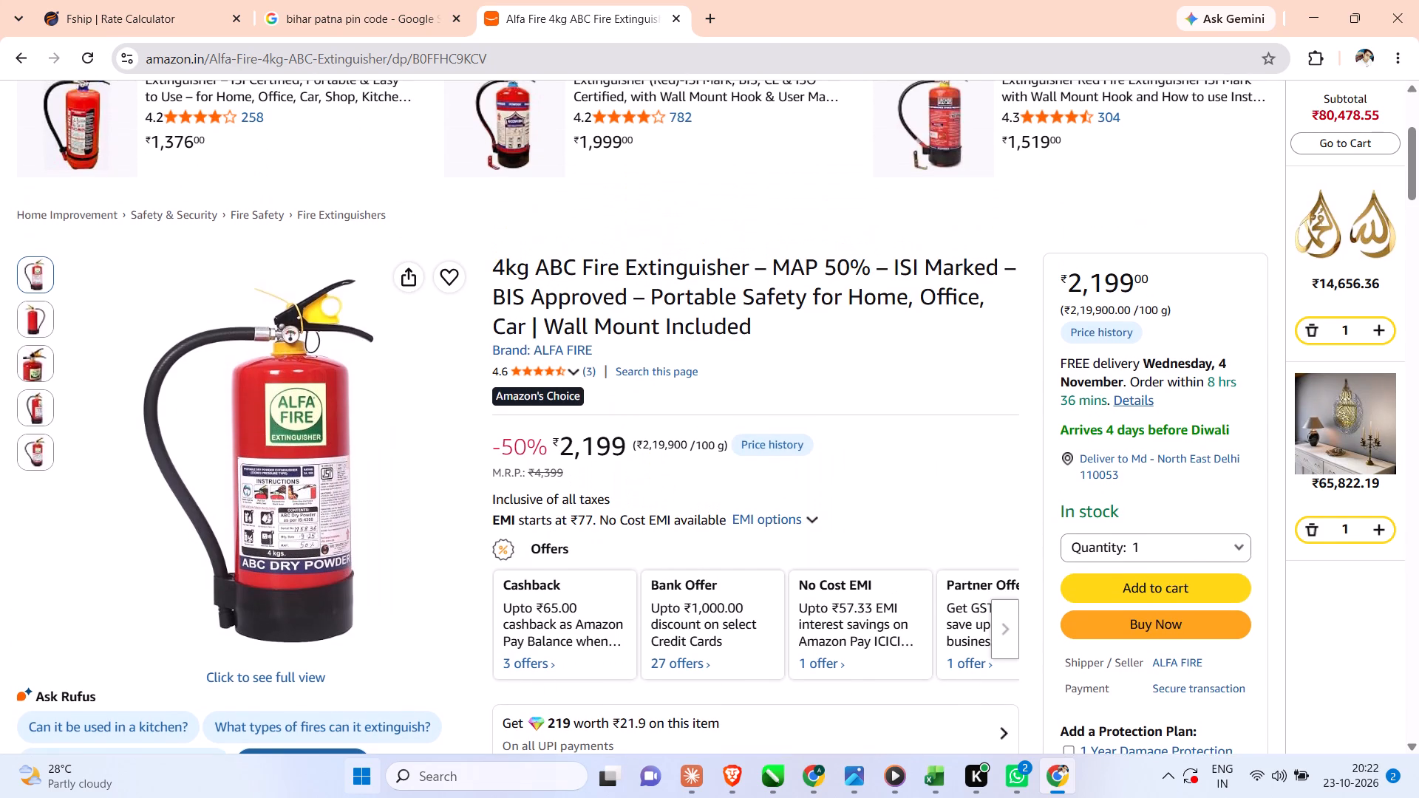
scroll(760, 369, down, 3)
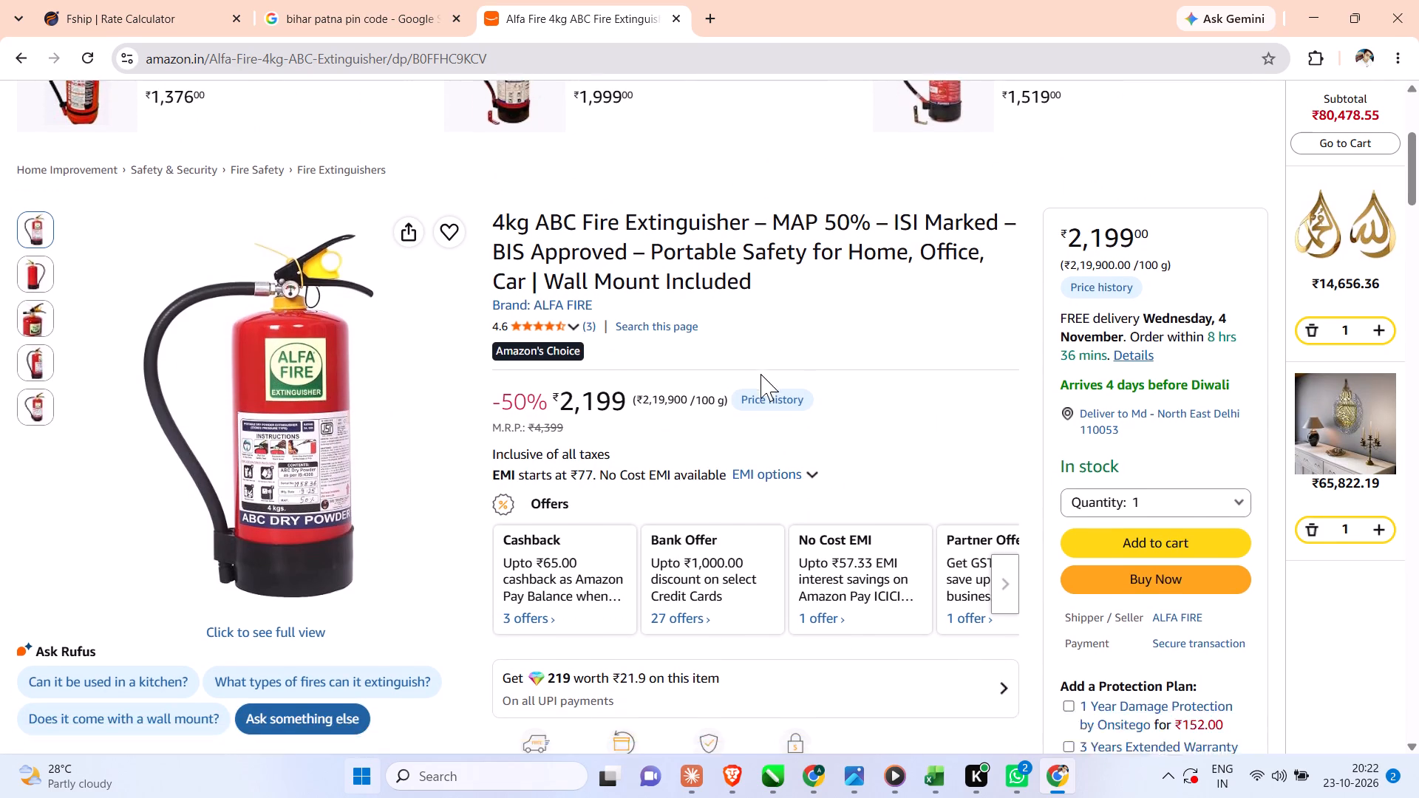
scroll(760, 398, down, 8)
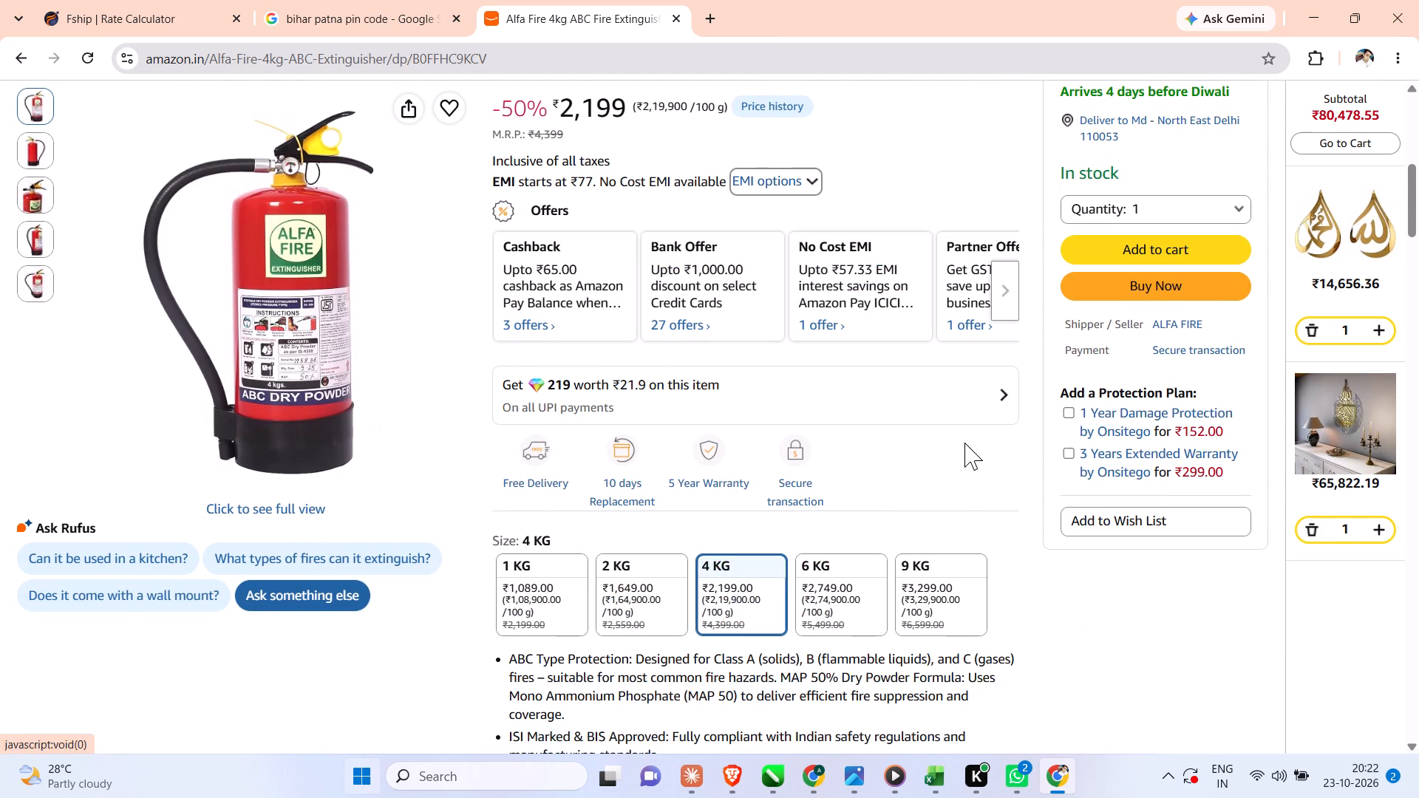
scroll(964, 445, down, 9)
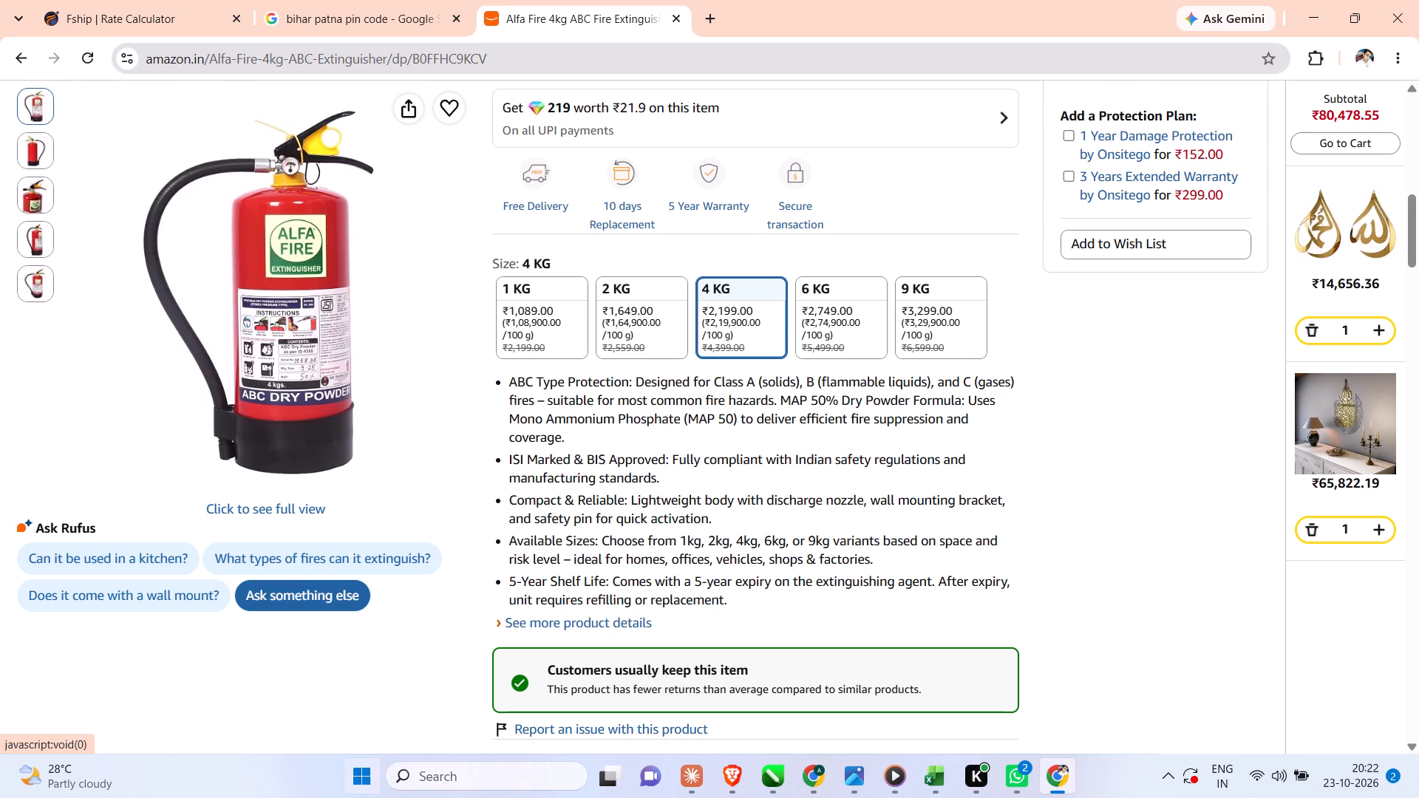
scroll(565, 490, down, 2)
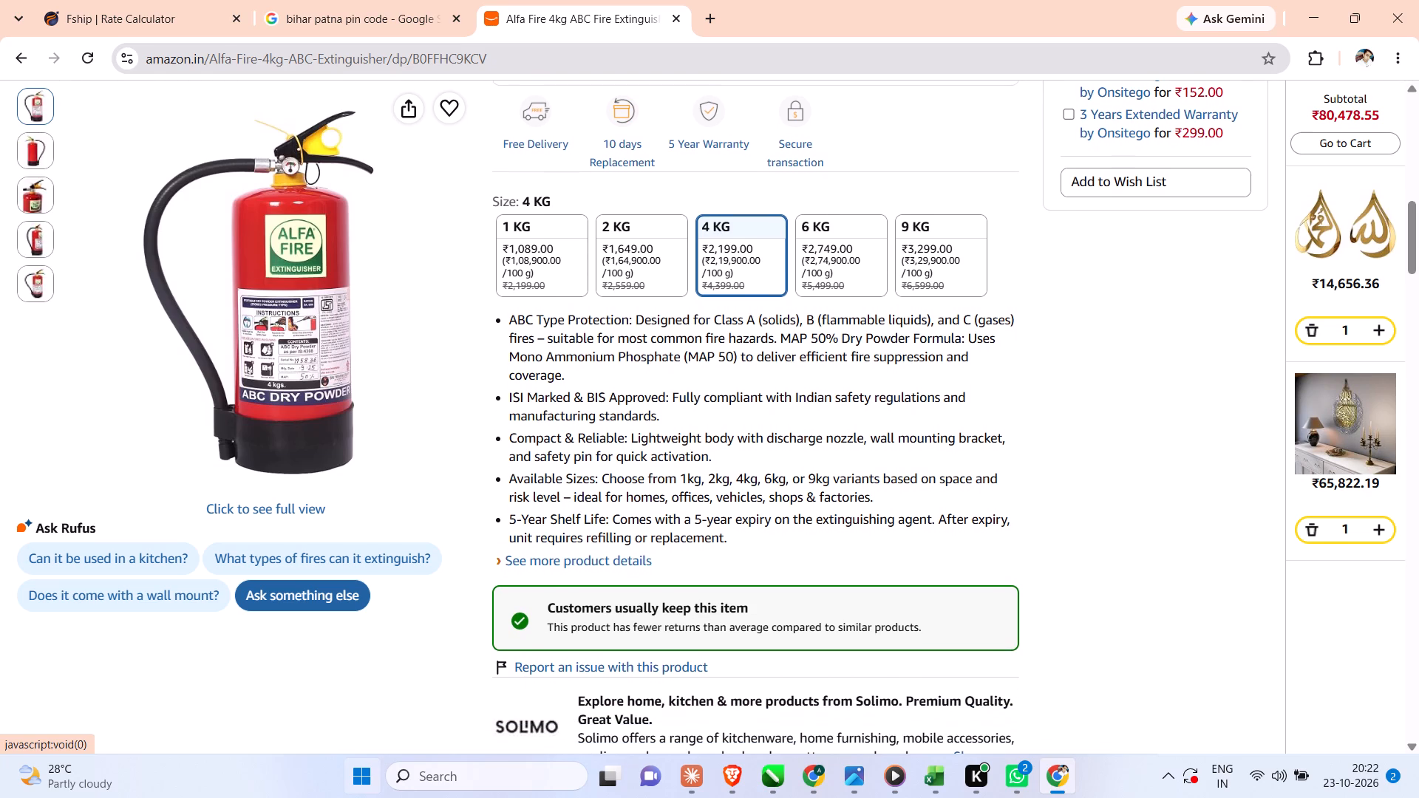
scroll(730, 505, down, 4)
scroll(628, 439, down, 3)
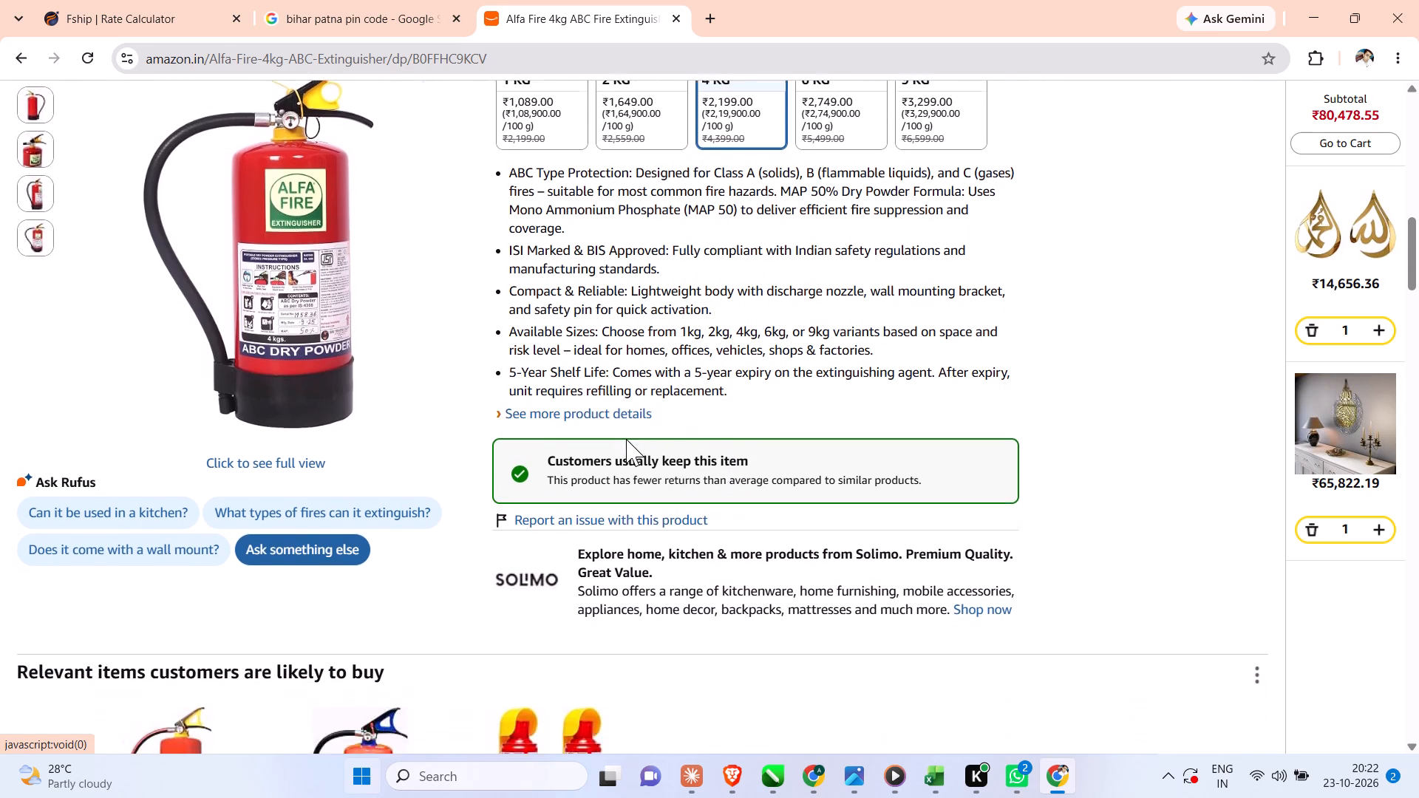
scroll(626, 439, down, 3)
scroll(596, 426, up, 20)
scroll(596, 426, up, 18)
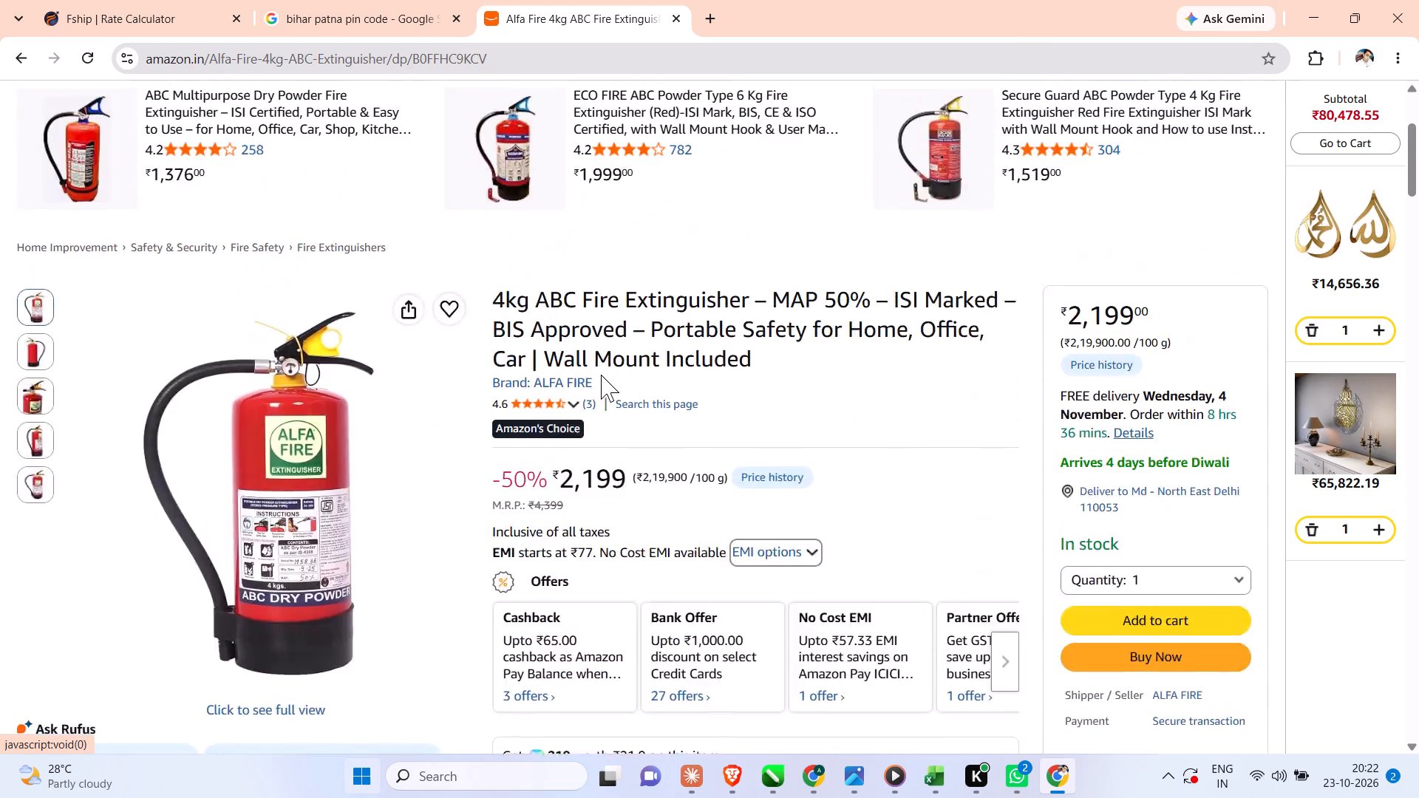
scroll(601, 375, up, 2)
scroll(579, 273, up, 5)
scroll(593, 187, up, 5)
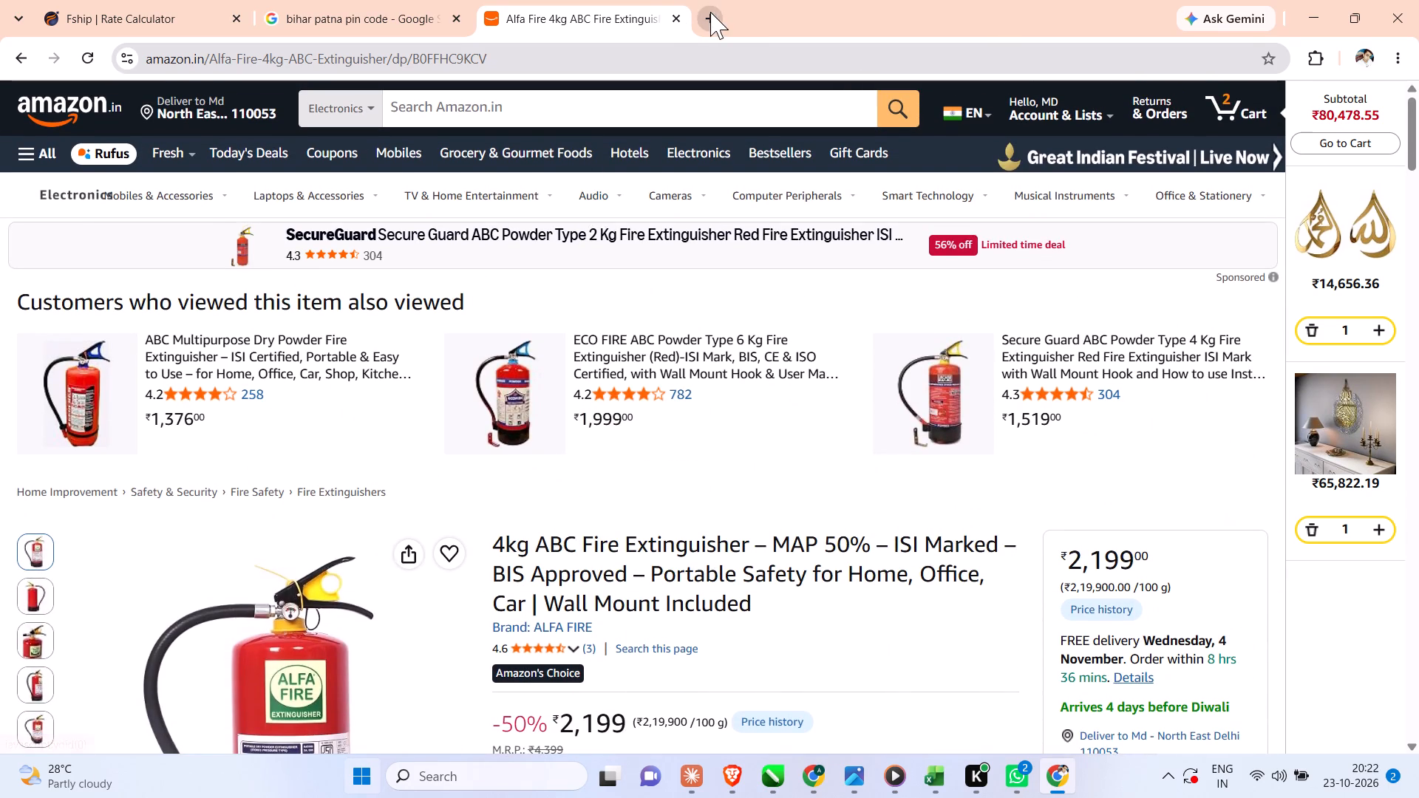
Search Google in a new tab for "4kg dimension", and close that tab after checking the results.
click(710, 12)
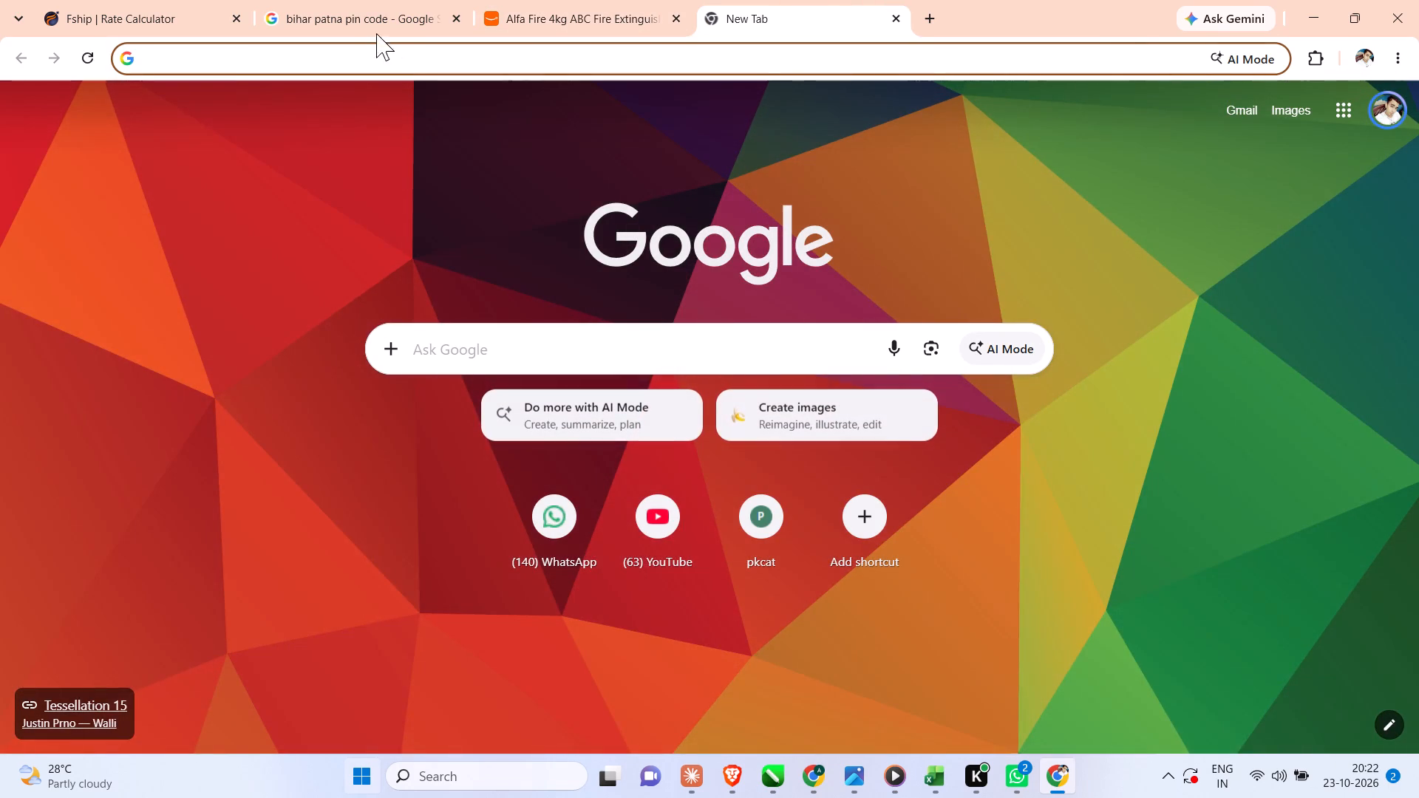
text(4k)
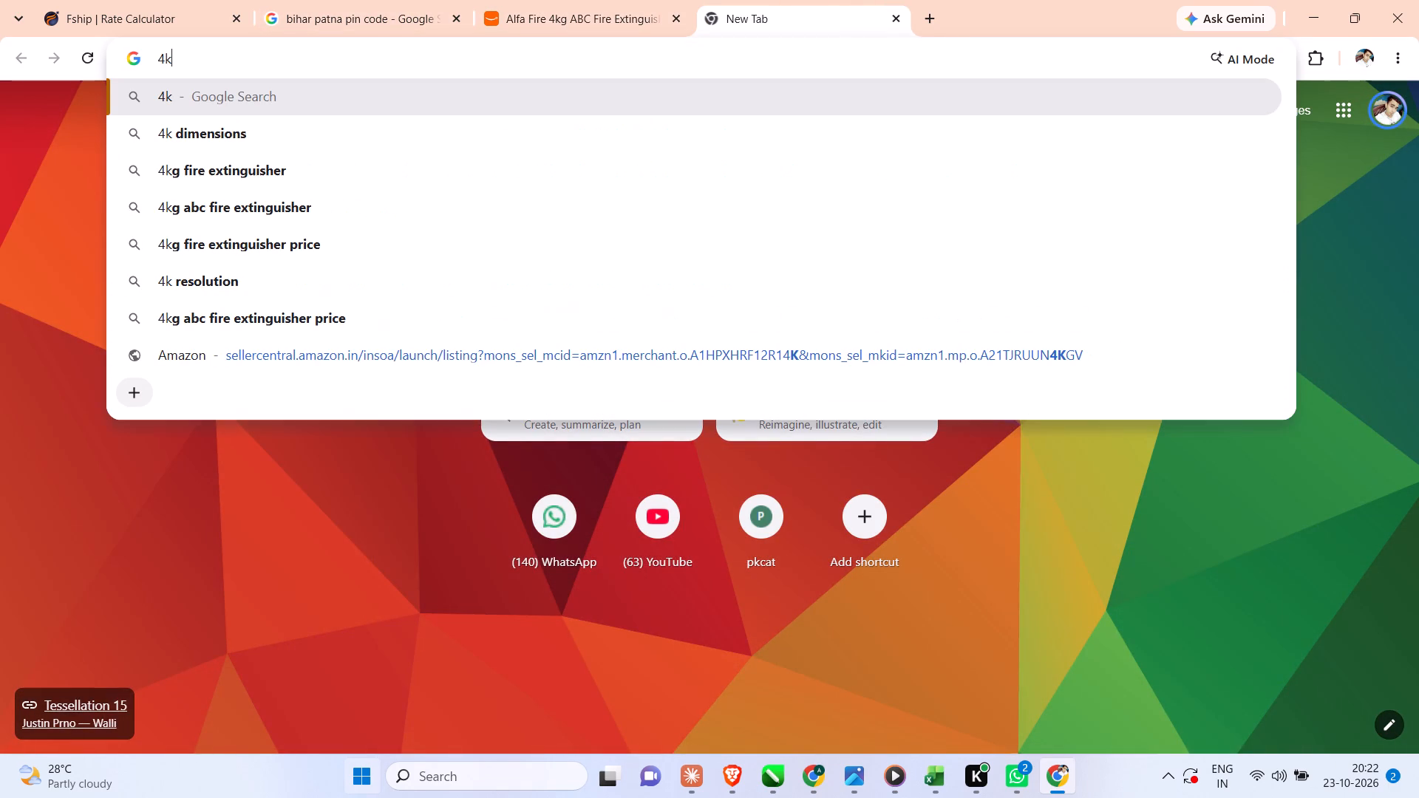
key(g)
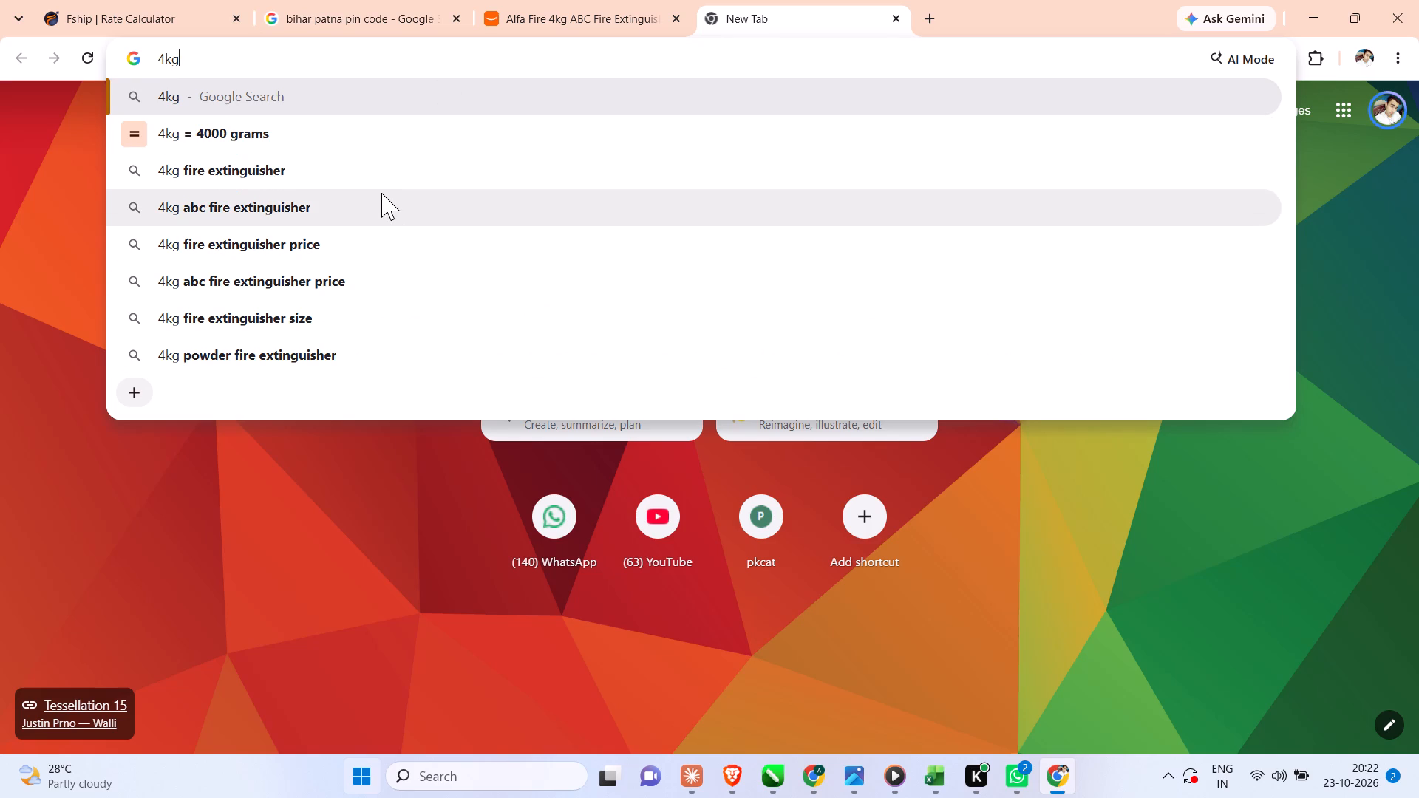
key(space)
text(dimension)
key(Return)
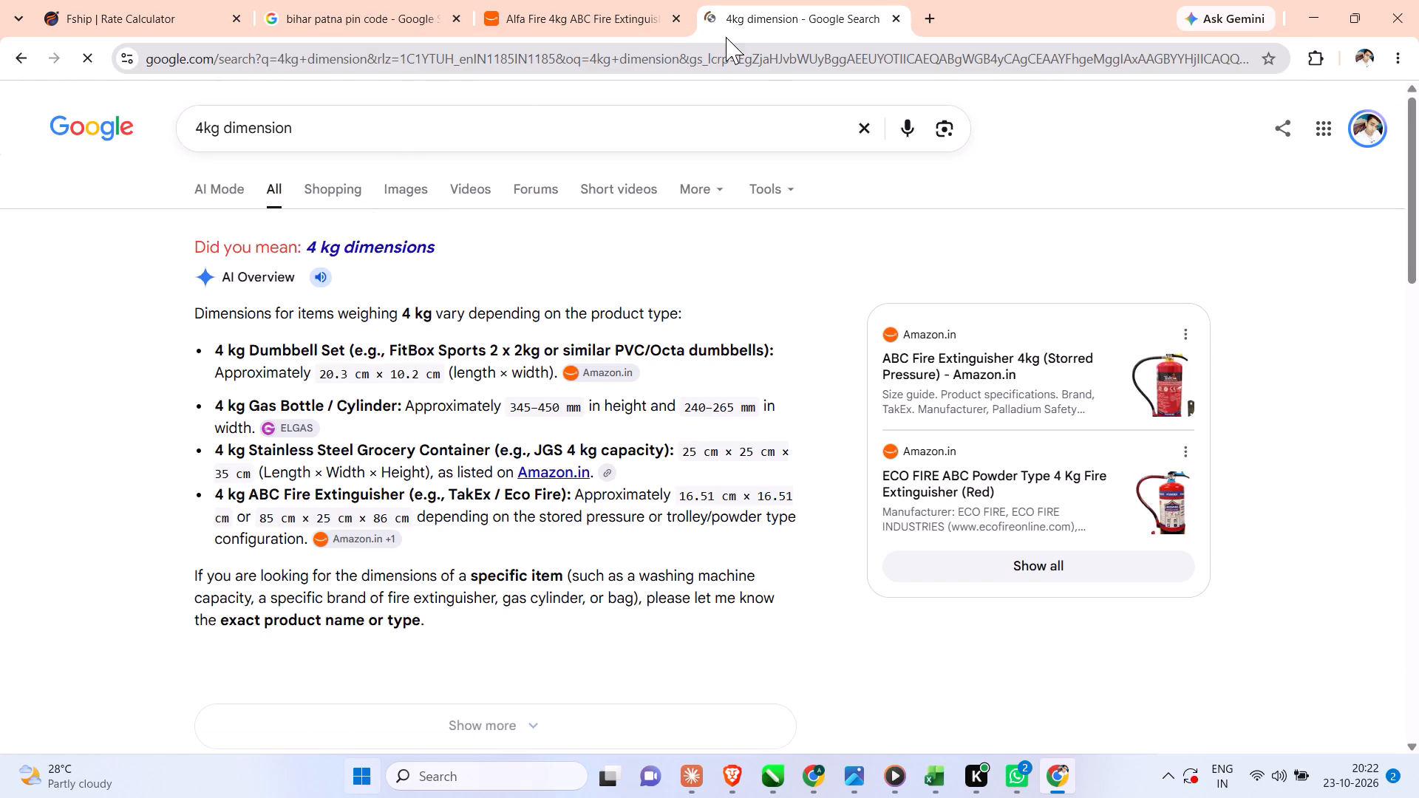
click(896, 17)
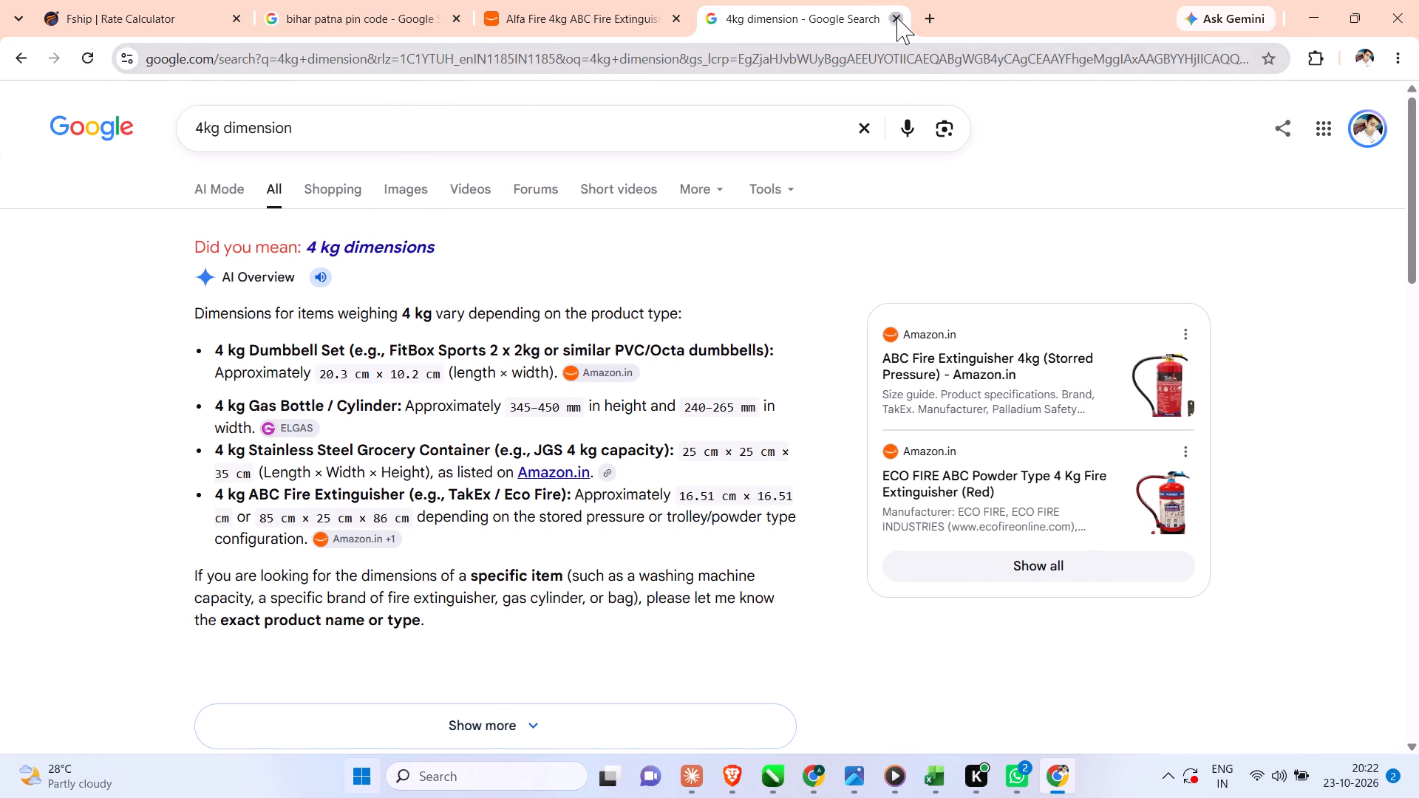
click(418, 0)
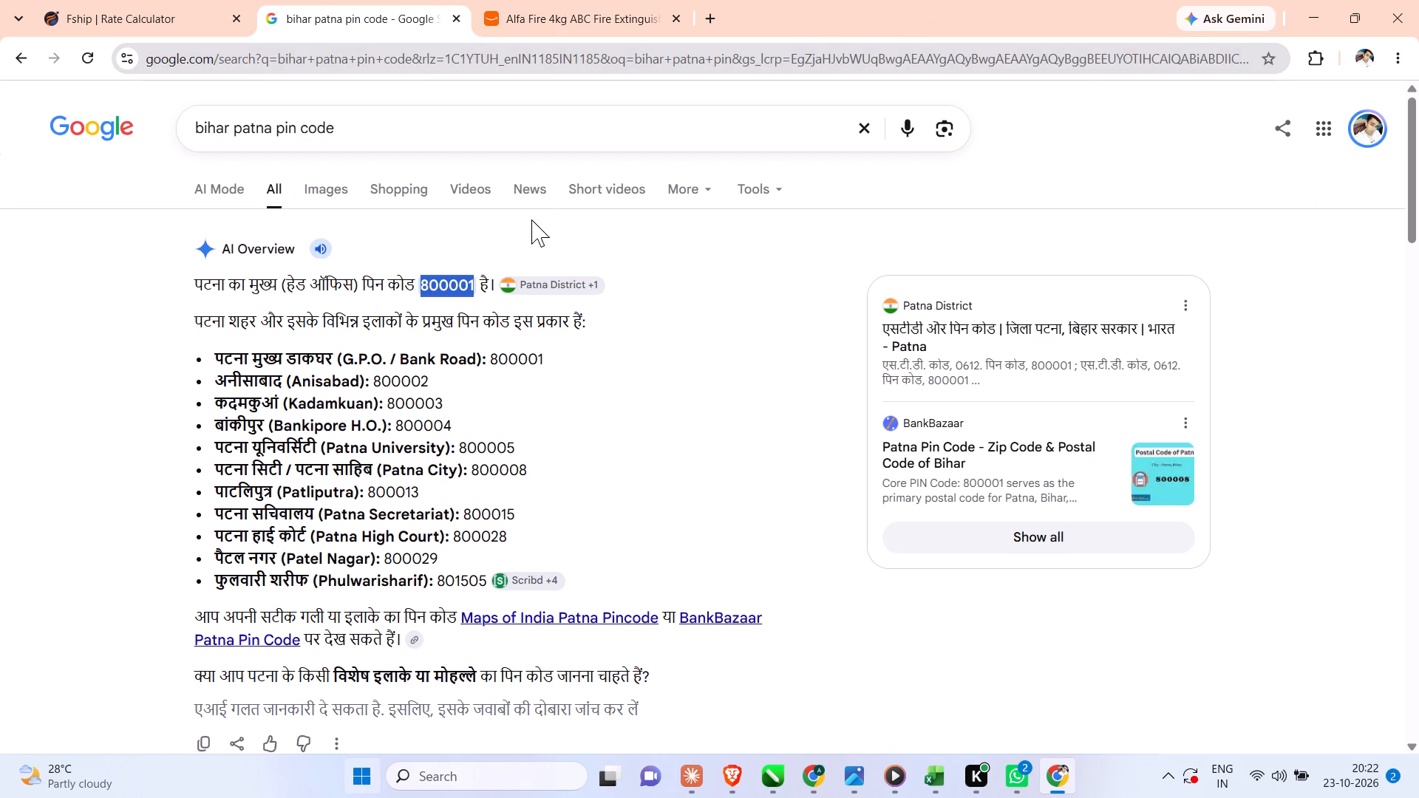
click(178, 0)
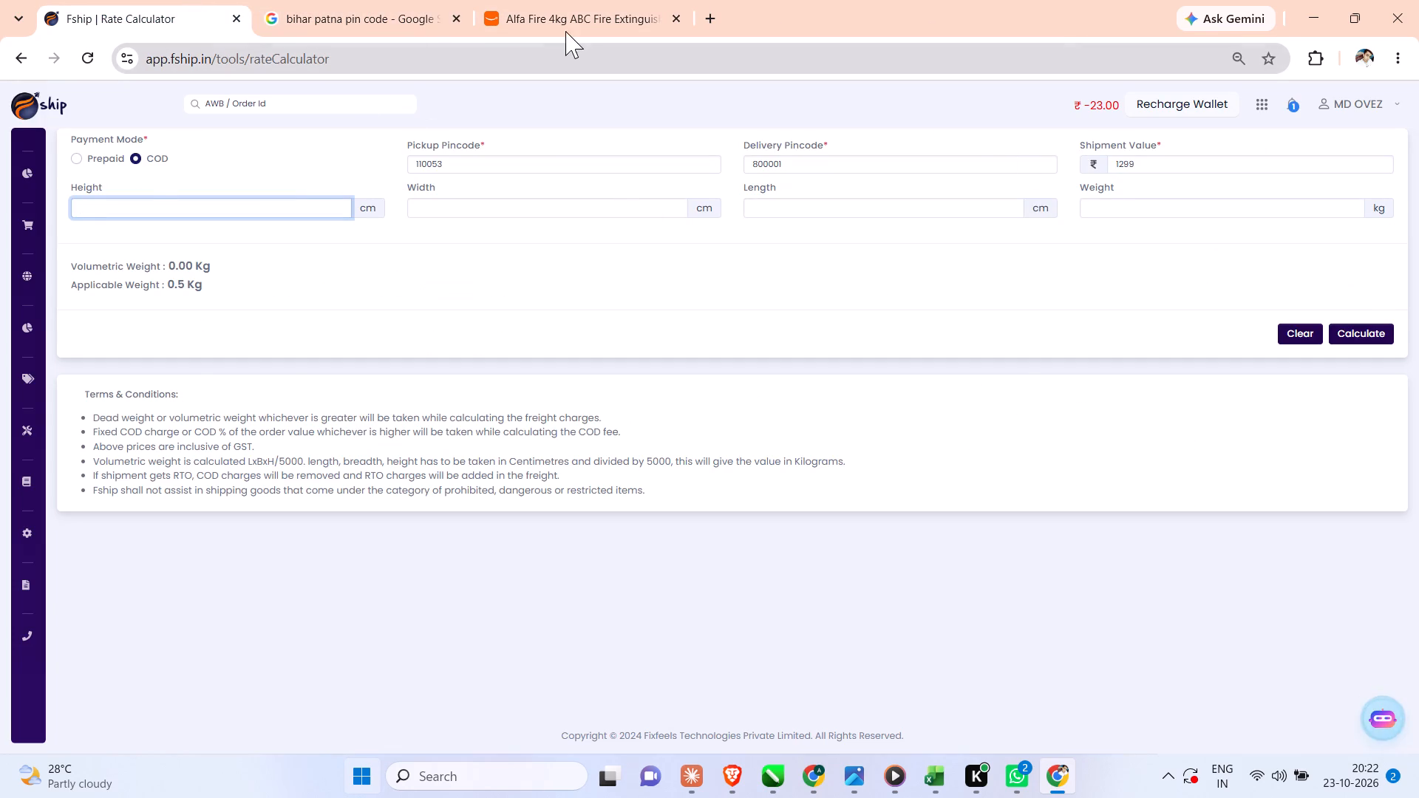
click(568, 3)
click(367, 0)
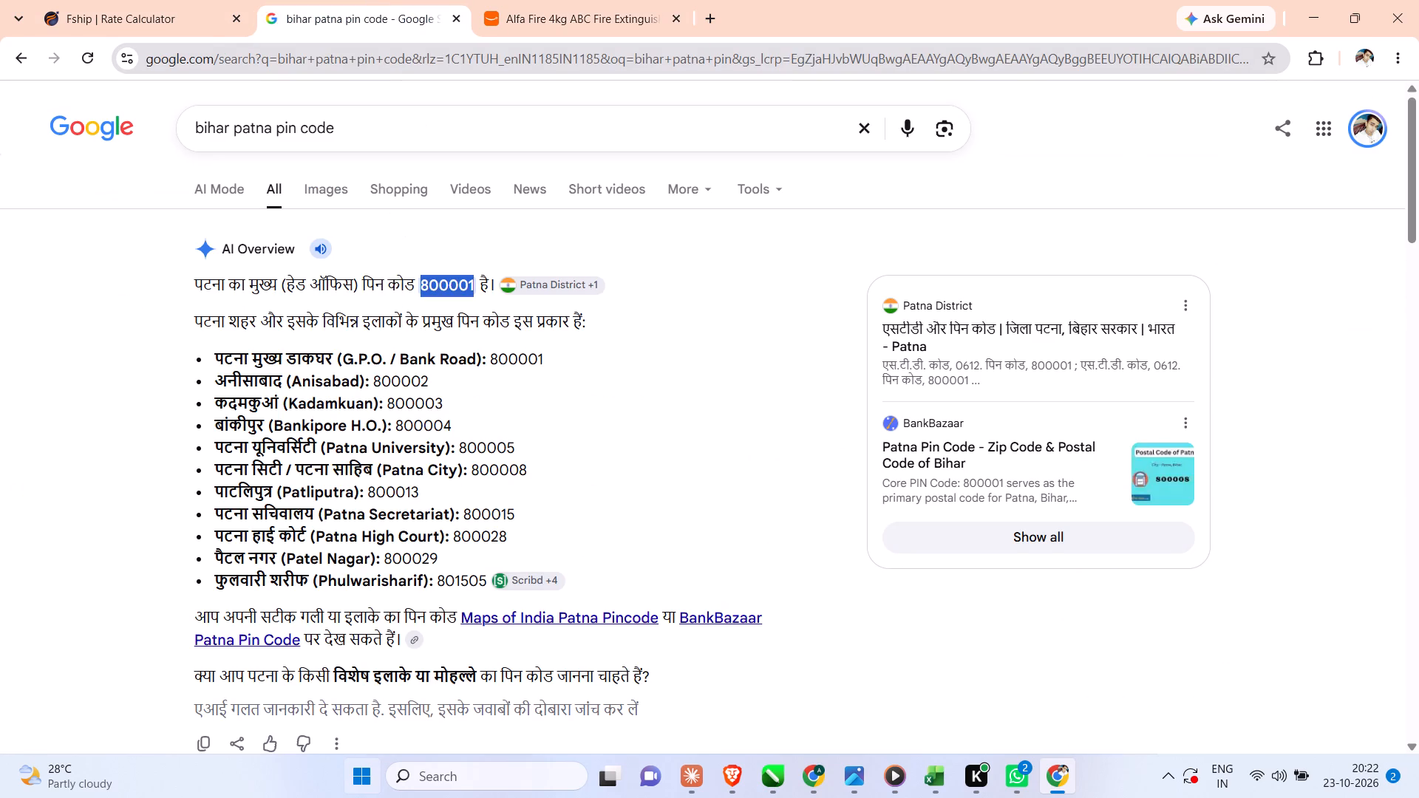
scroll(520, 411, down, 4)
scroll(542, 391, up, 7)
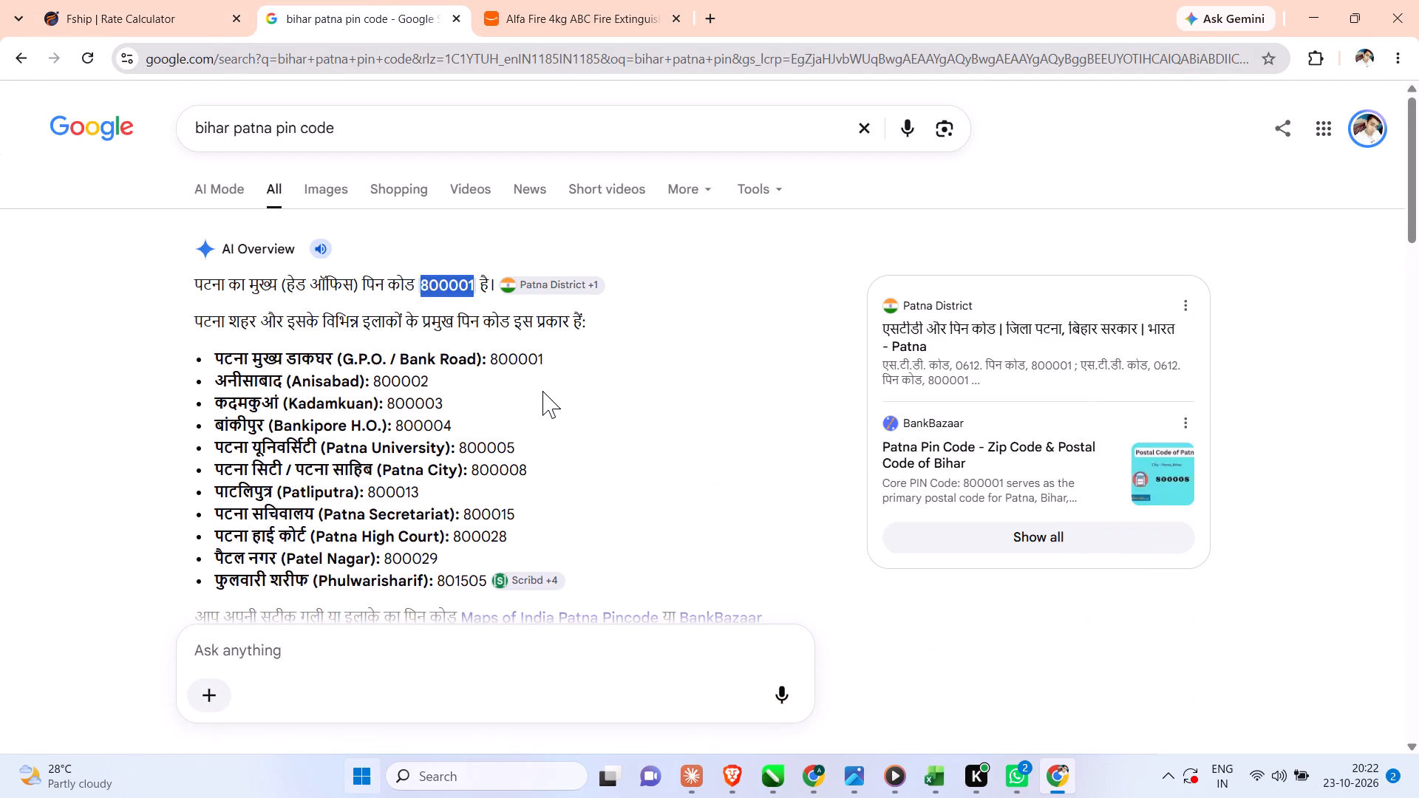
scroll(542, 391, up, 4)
Return from the Amazon listing to the 4kg fire extinguisher dimension results and expand the AI Overview's list of sizes.
click(610, 0)
click(27, 61)
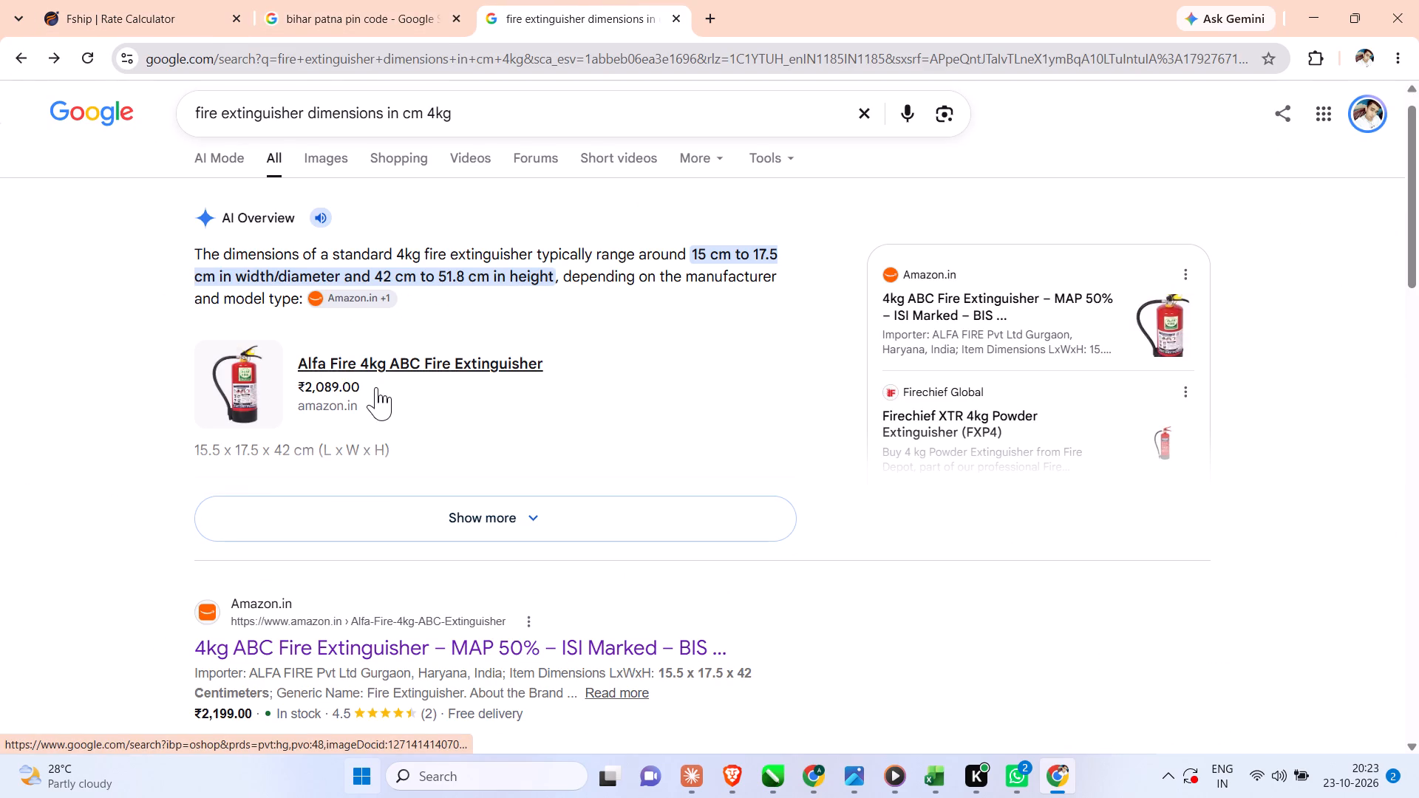
click(469, 511)
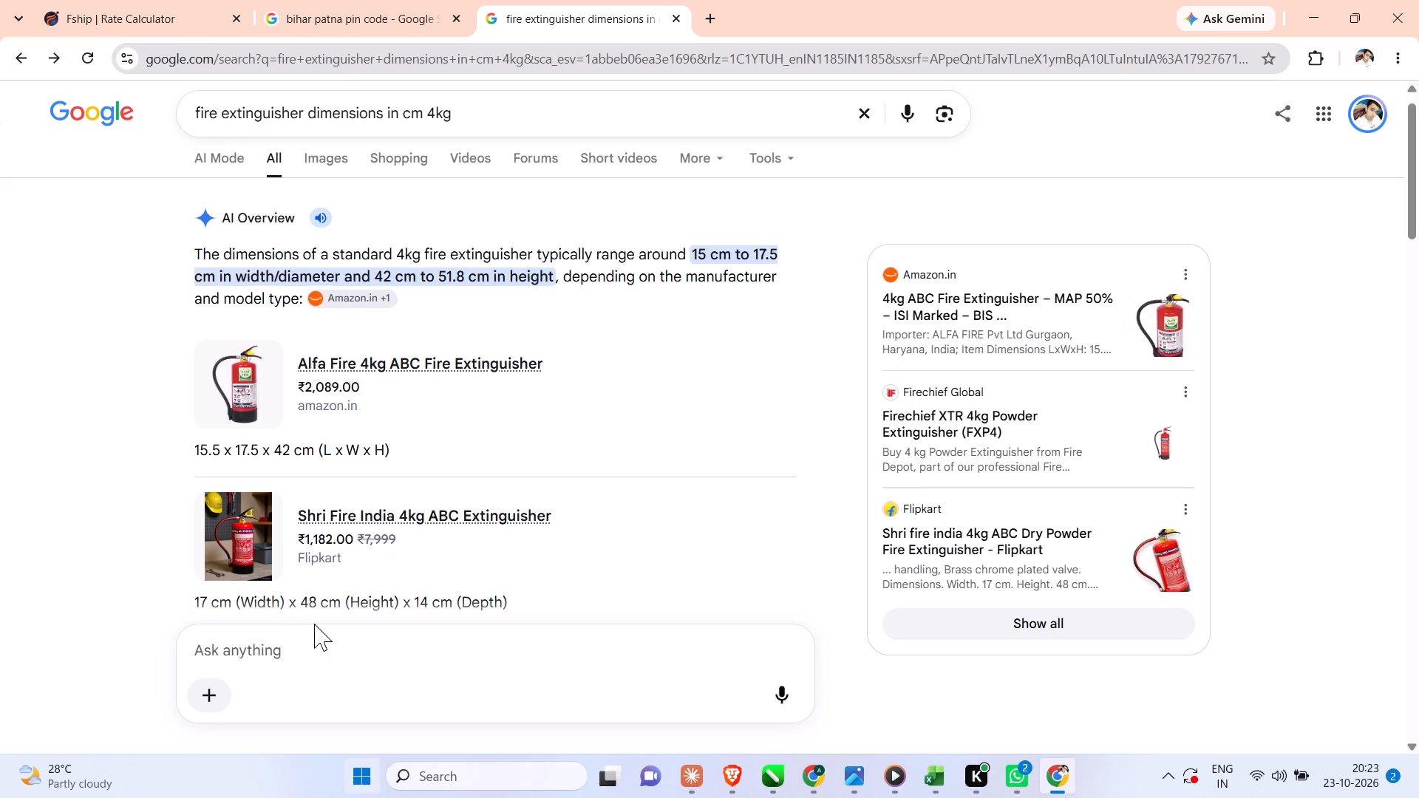
scroll(314, 624, down, 1)
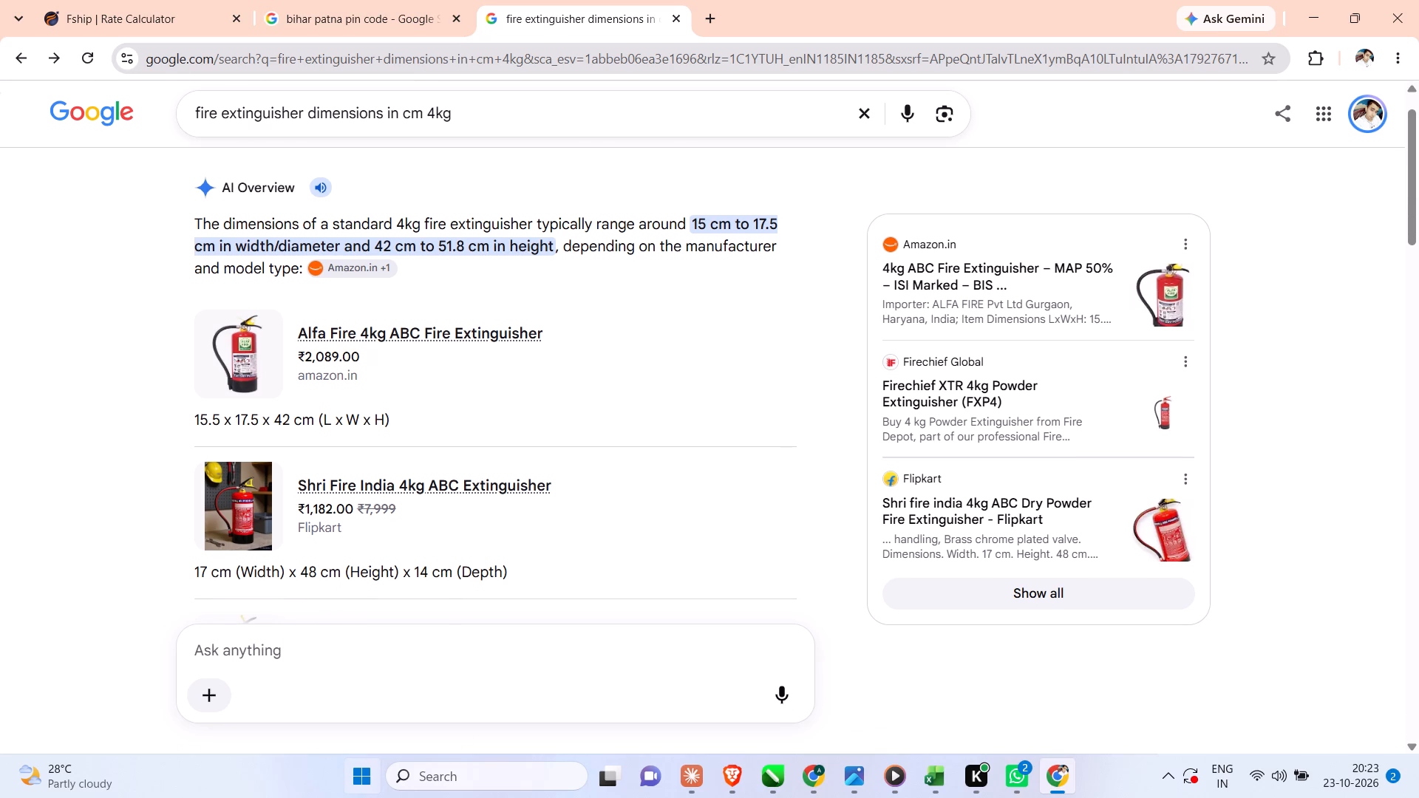
Copy the Shri Fire India 4kg extinguisher's height of 48 cm into the rate calculator's Height.
drag(317, 570, 303, 570)
key(ctrl+c)
click(372, 1)
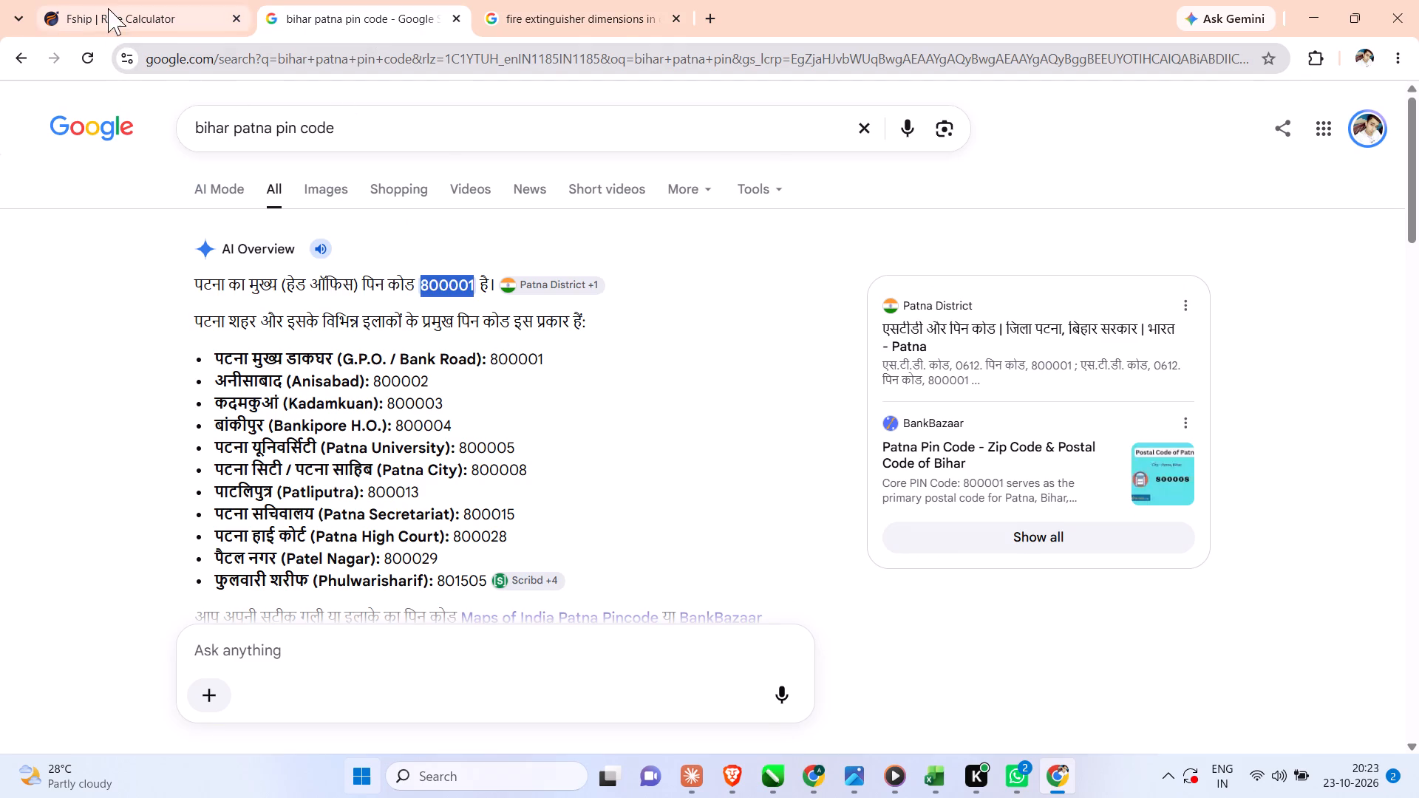
click(108, 8)
key(ctrl+v)
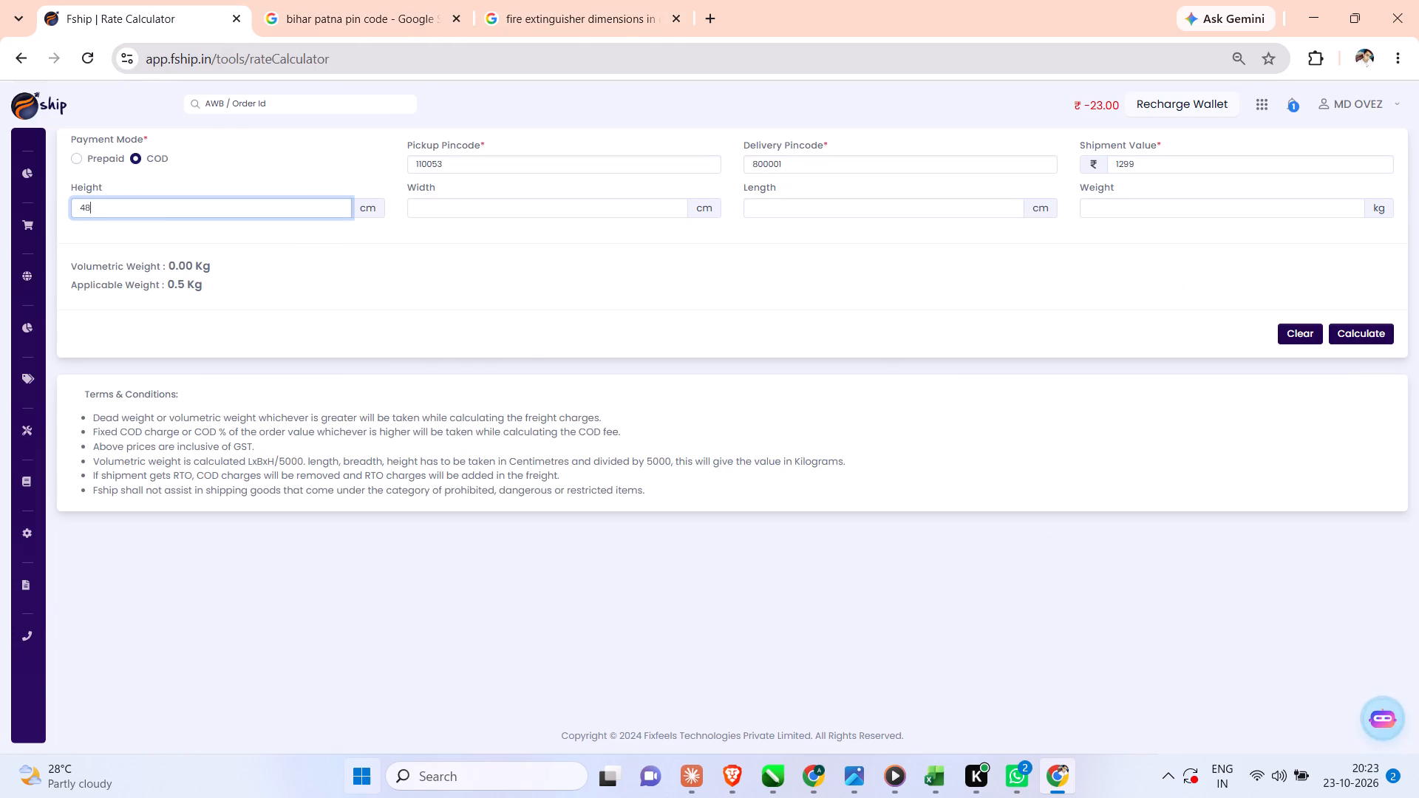
Copy the Shri Fire India extinguisher's width of 17 cm from the search results into the rate calculator's Width.
click(408, 5)
click(520, 21)
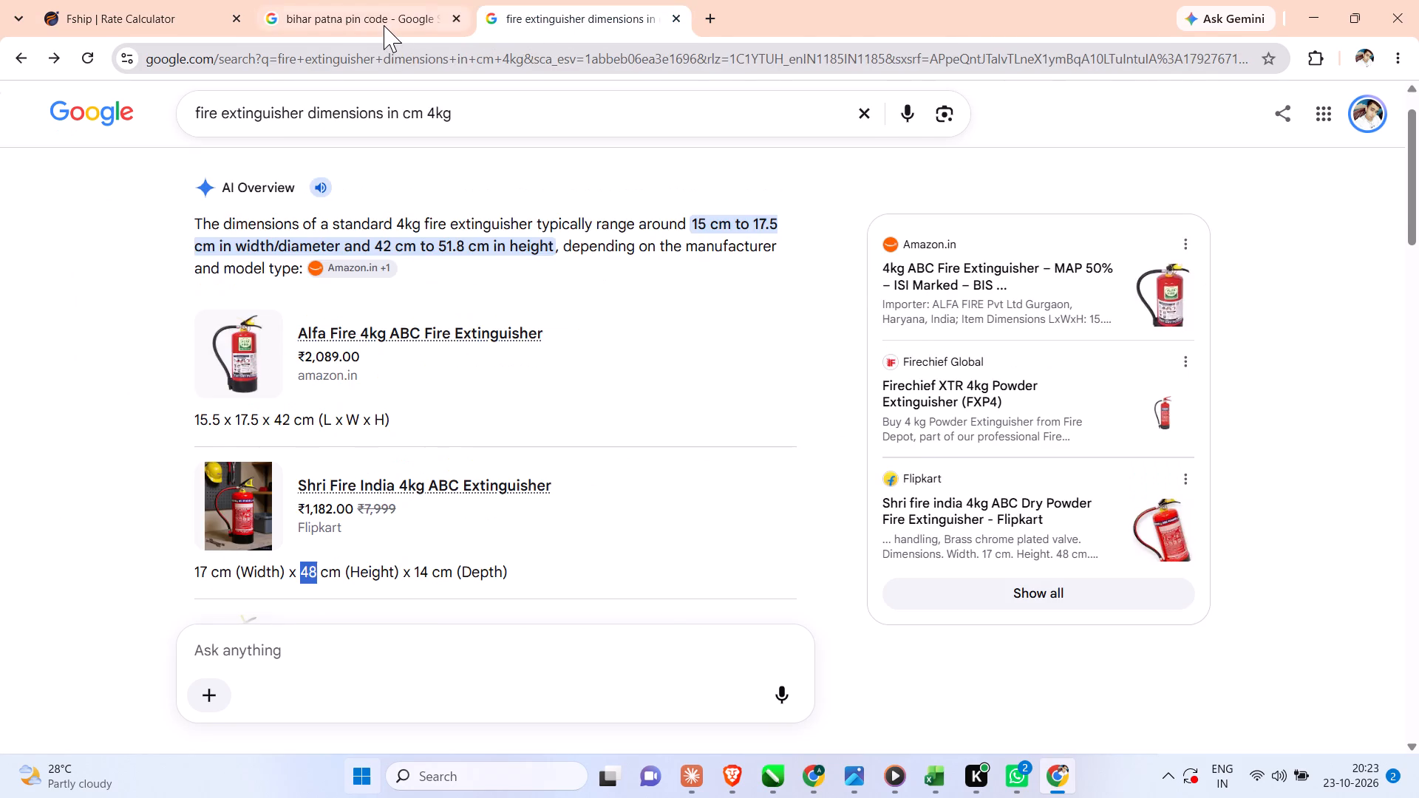
click(384, 25)
click(539, 0)
drag(207, 564, 190, 567)
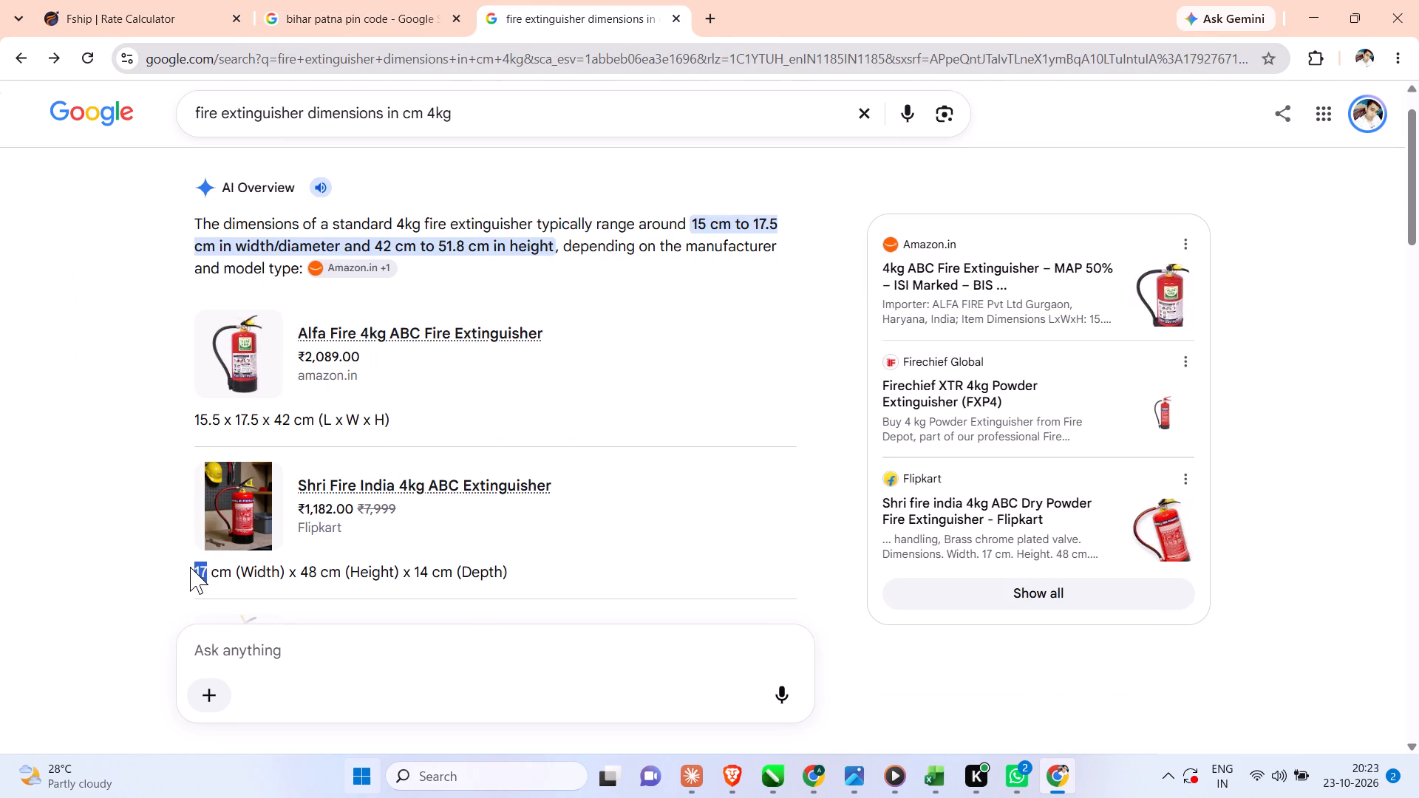
key(ctrl+c)
click(305, 0)
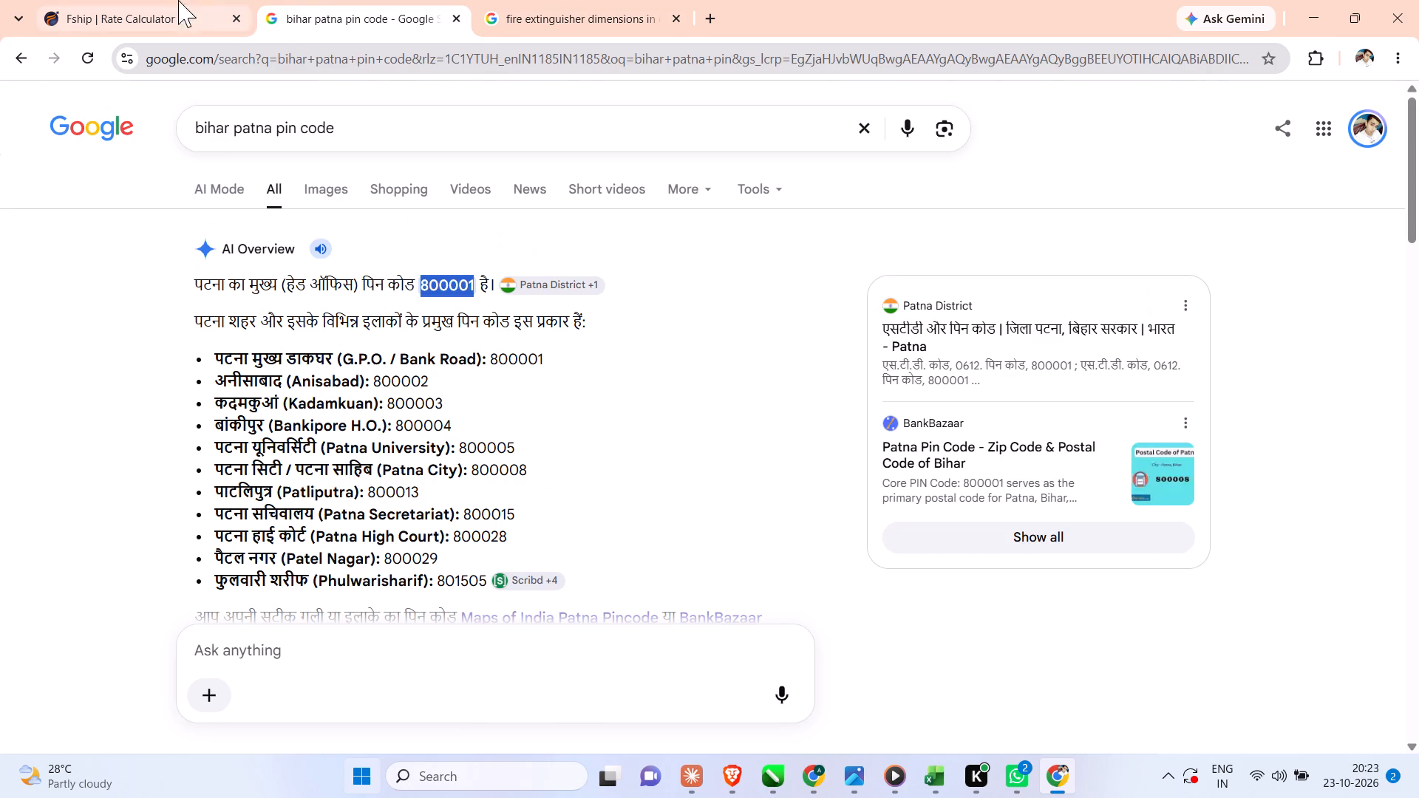
click(166, 0)
click(425, 208)
key(ctrl+v)
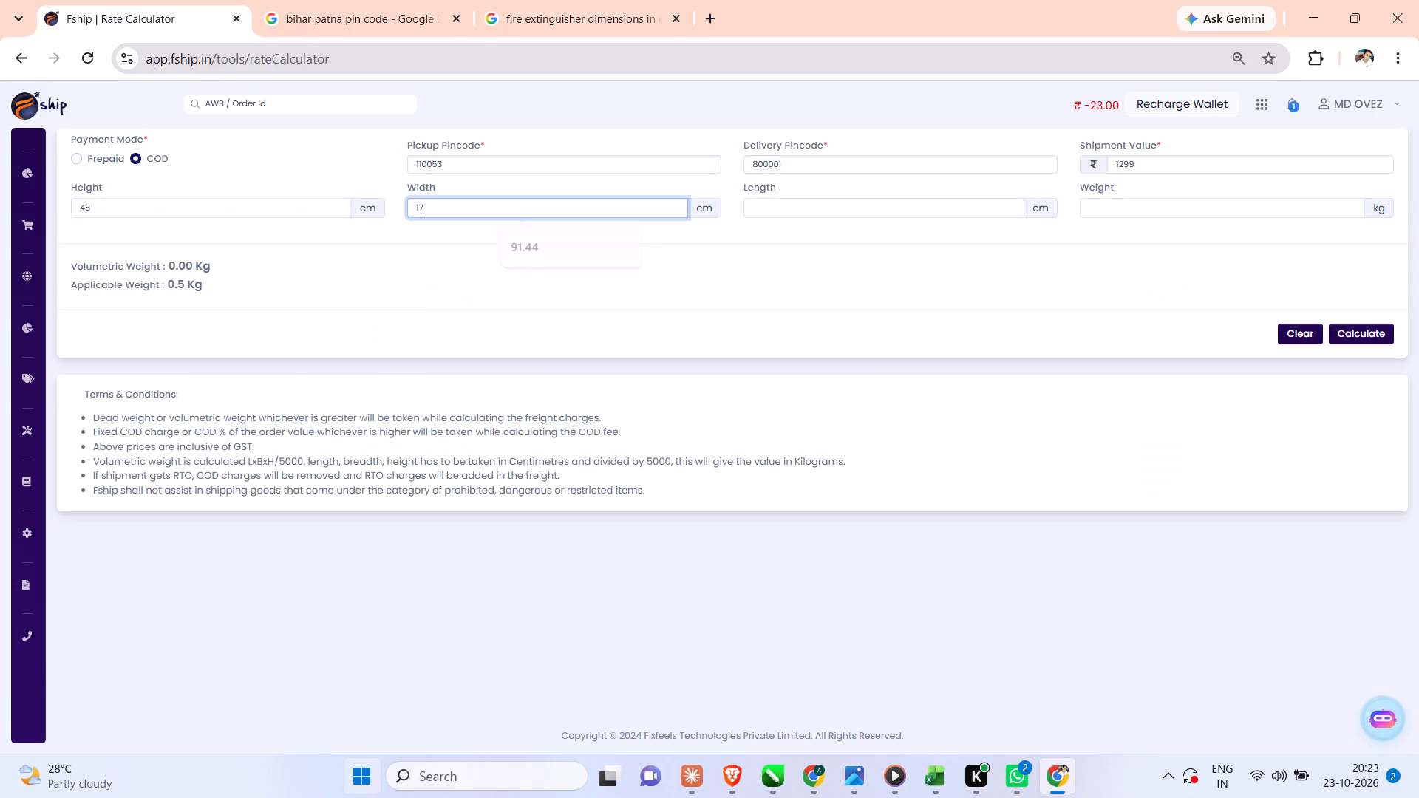
Copy the Shri Fire India extinguisher's depth of 14 cm from the search results into the rate calculator's Length.
click(596, 0)
click(327, 0)
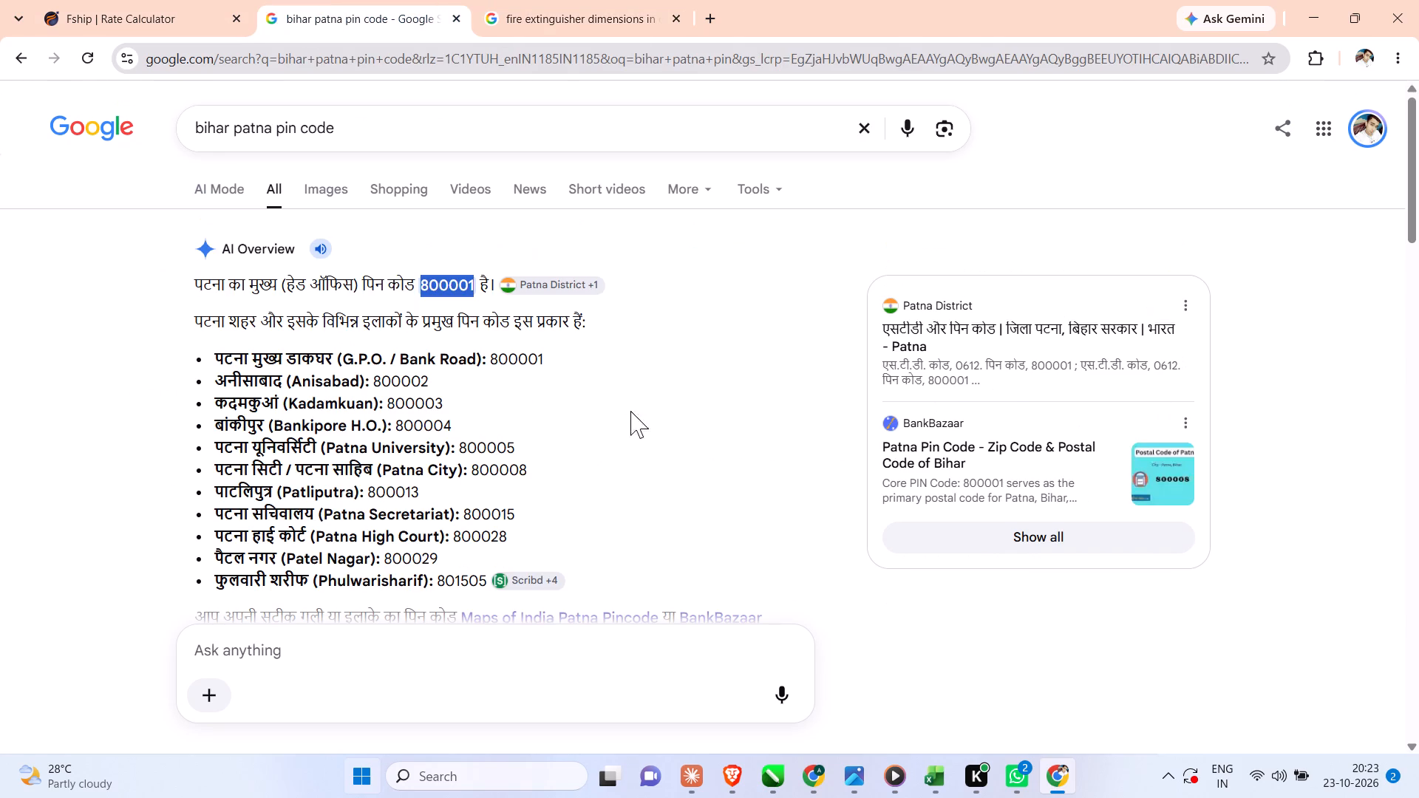
click(581, 14)
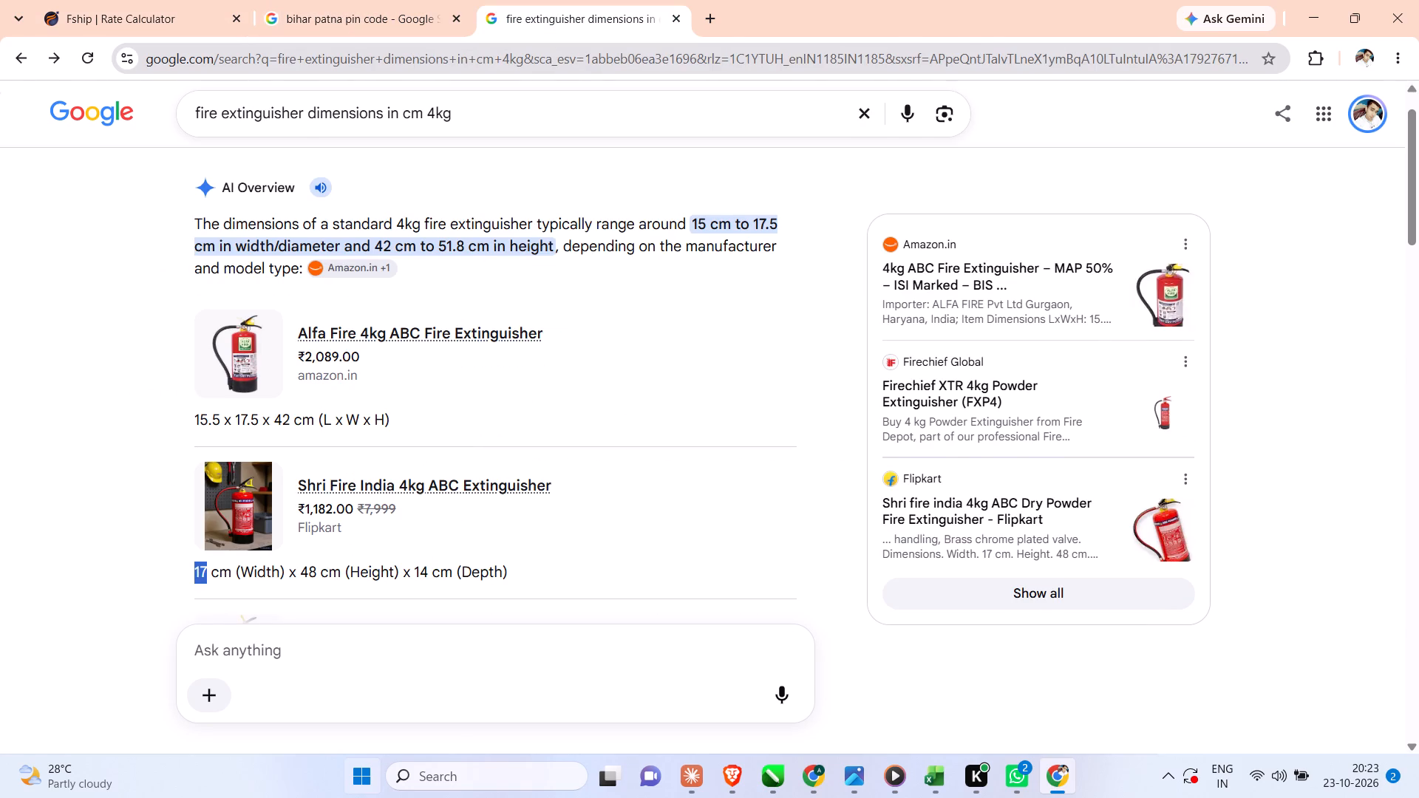
scroll(457, 586, down, 1)
drag(426, 540, 415, 540)
key(ctrl+c)
click(143, 0)
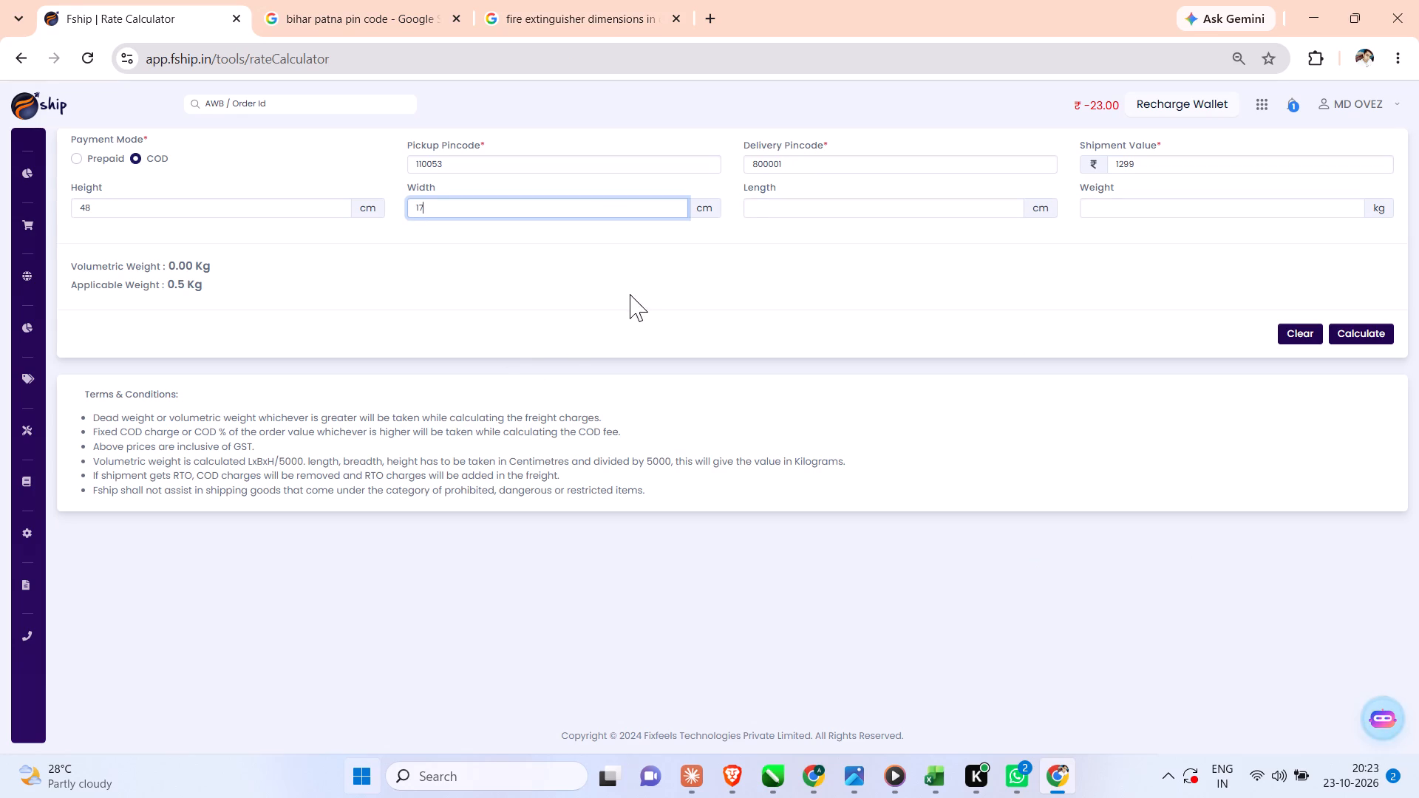
click(789, 211)
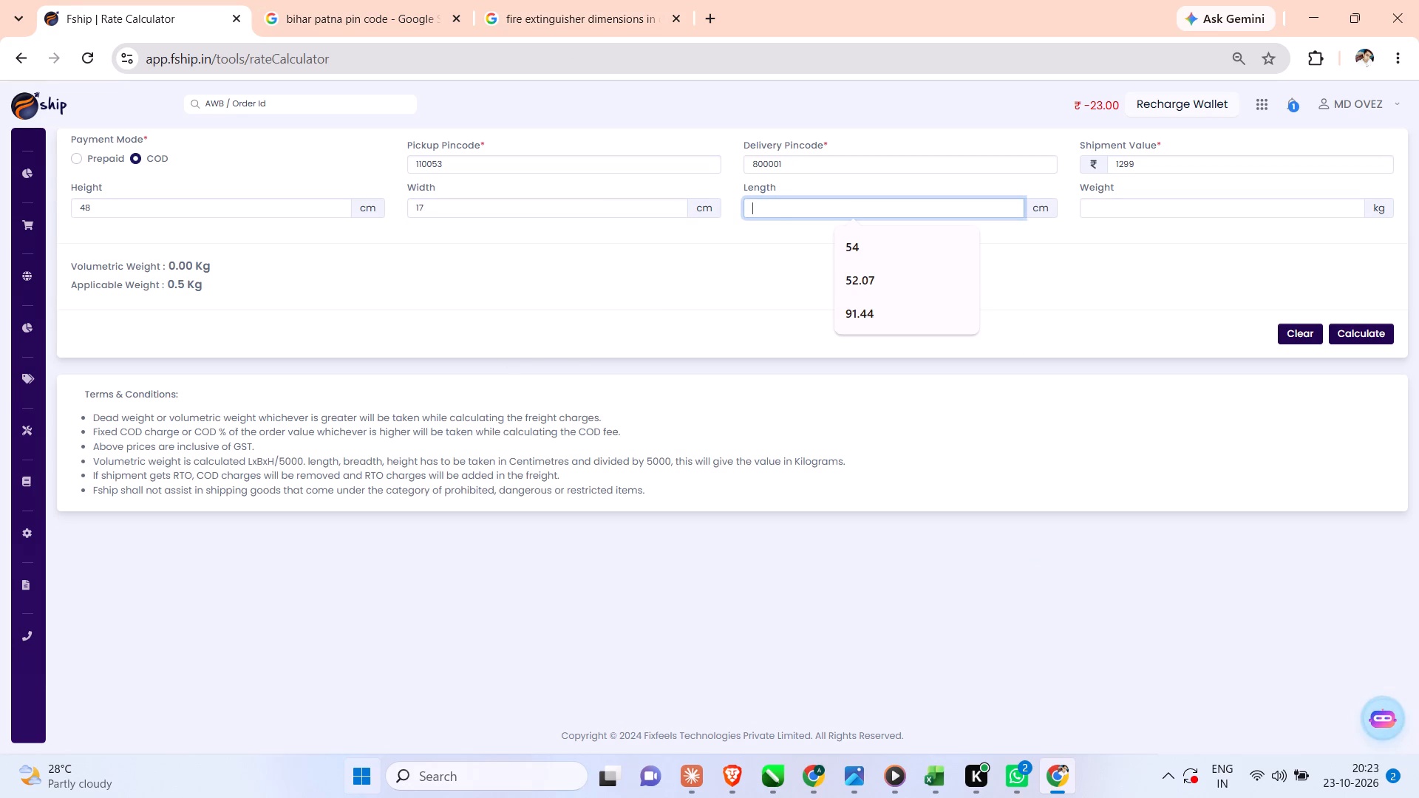
key(ctrl+v)
Set the shipment Weight to 8 kg and calculate the courier rates.
click(1117, 212)
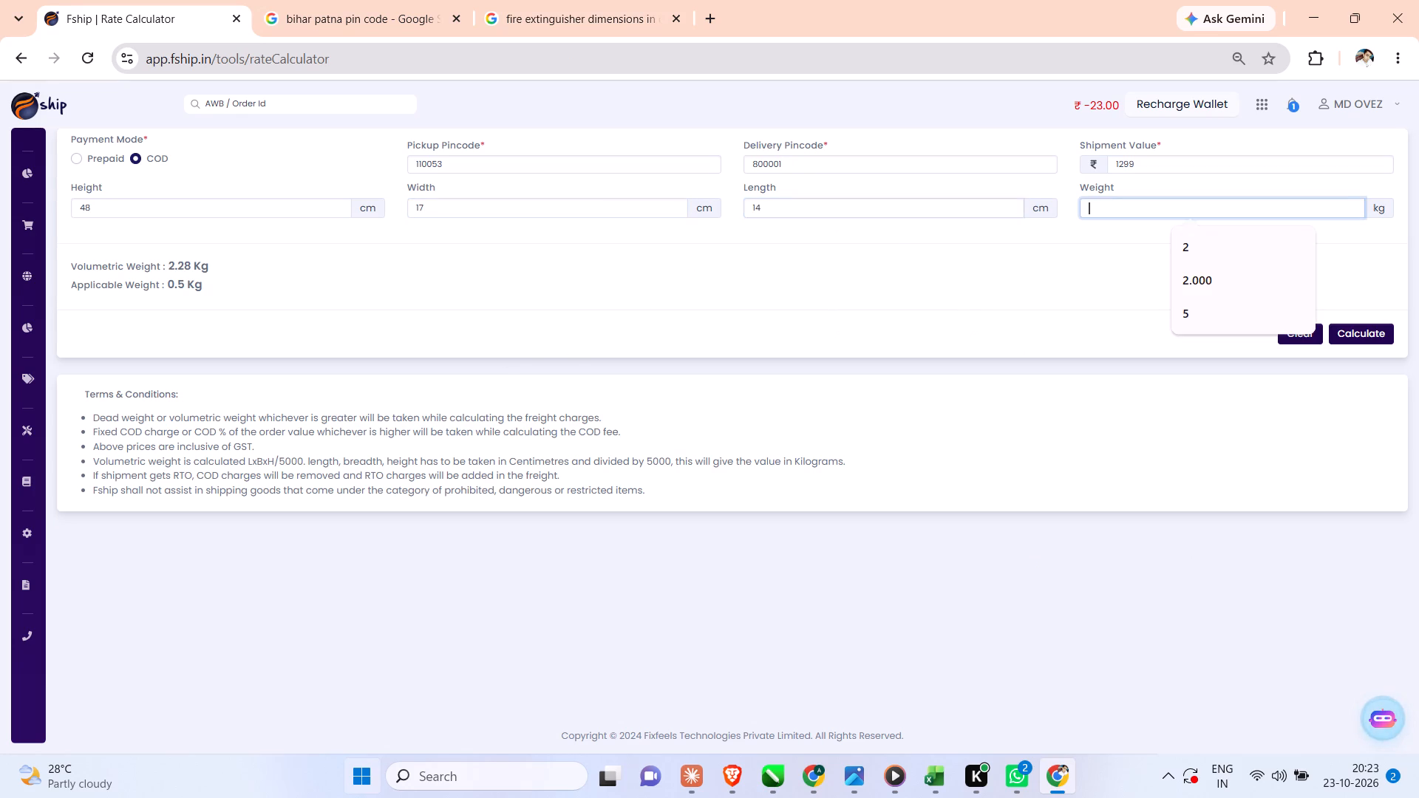
key(8)
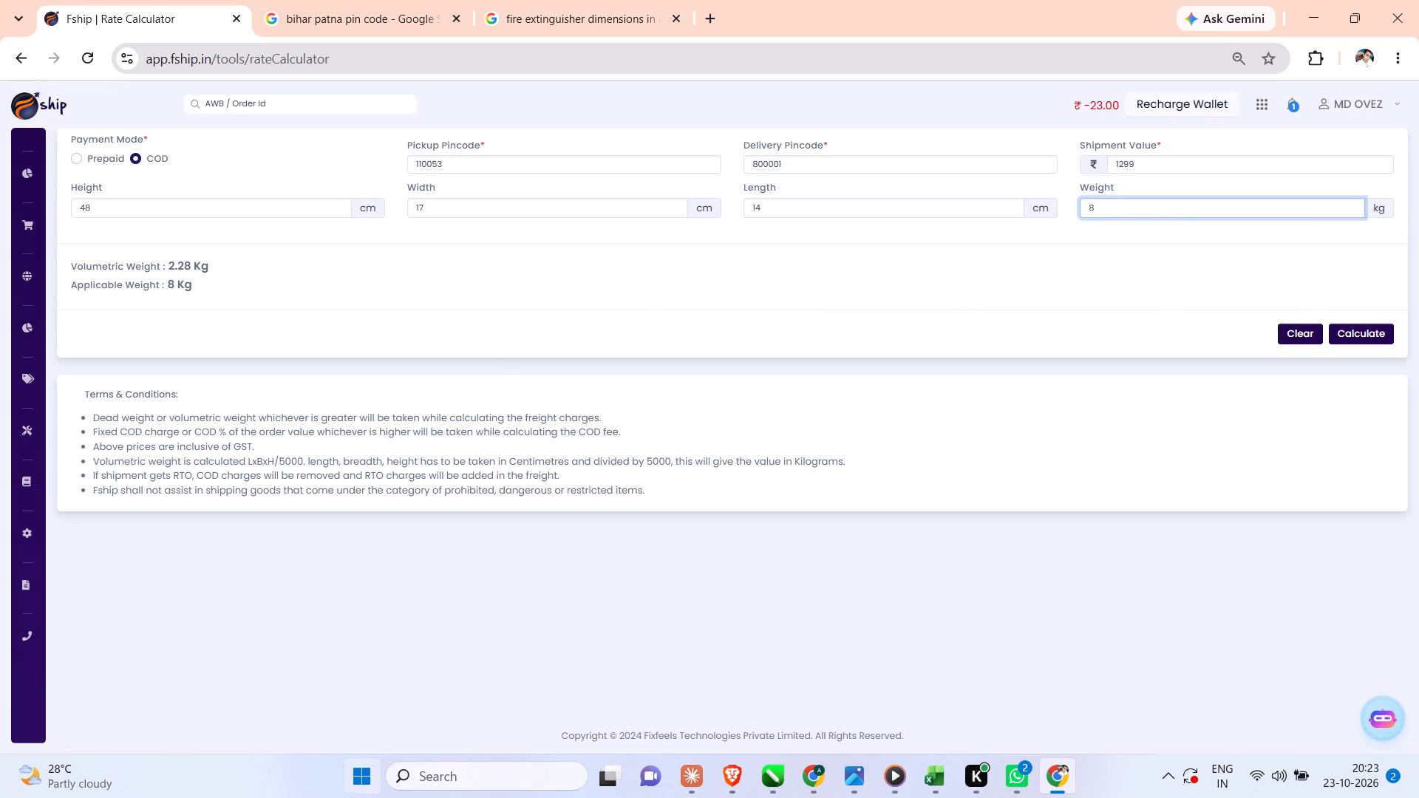
click(1118, 259)
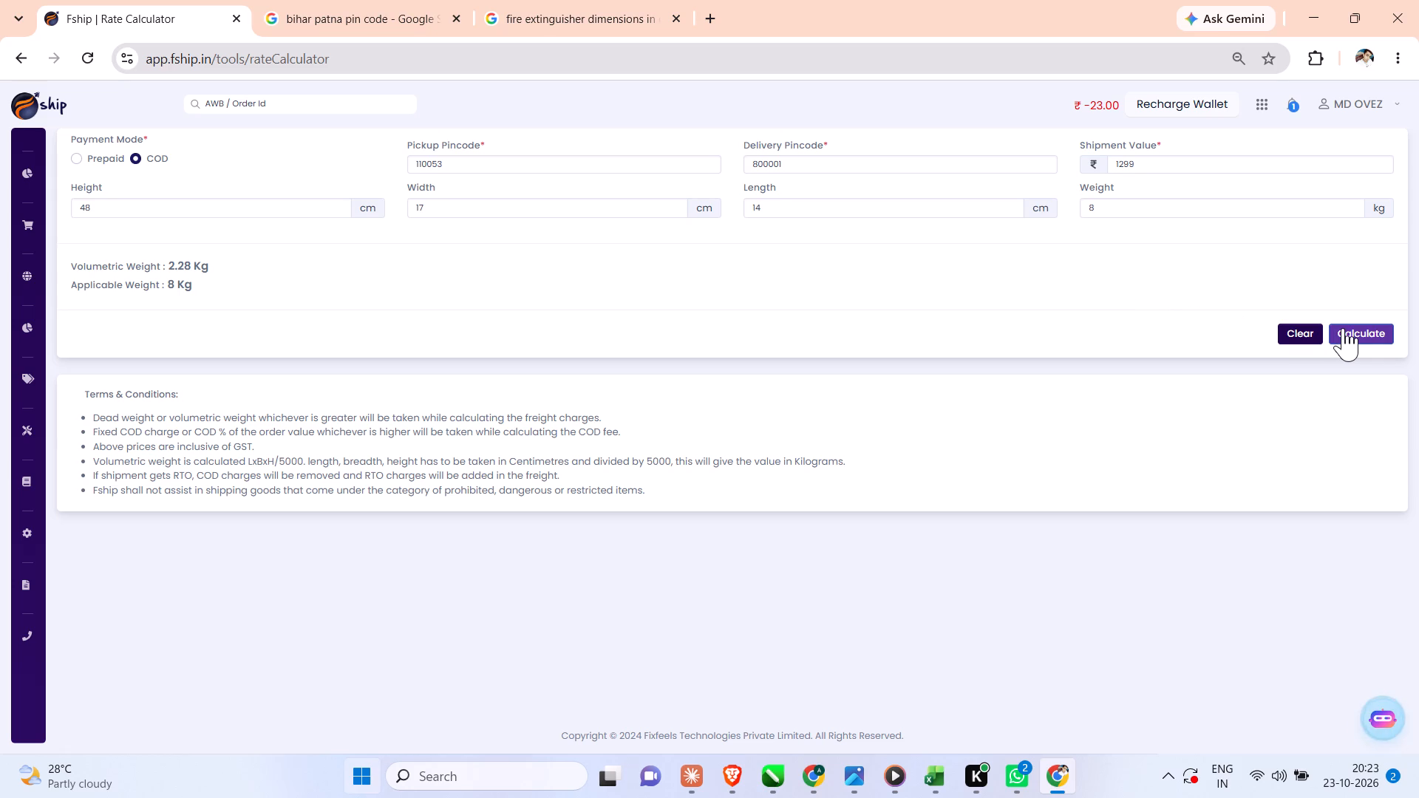
click(1343, 328)
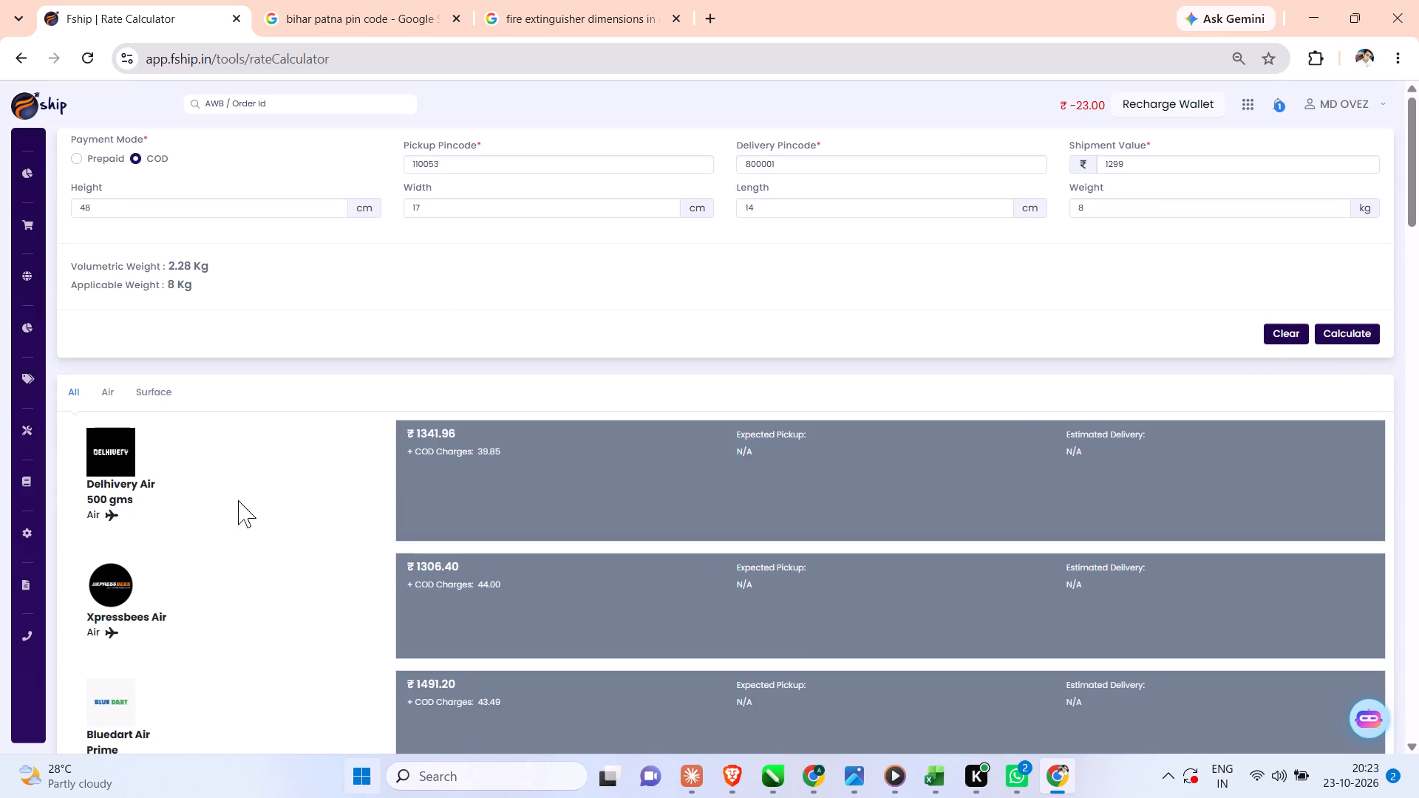
Filter the calculated courier rates to Surface services only.
scroll(314, 504, down, 1)
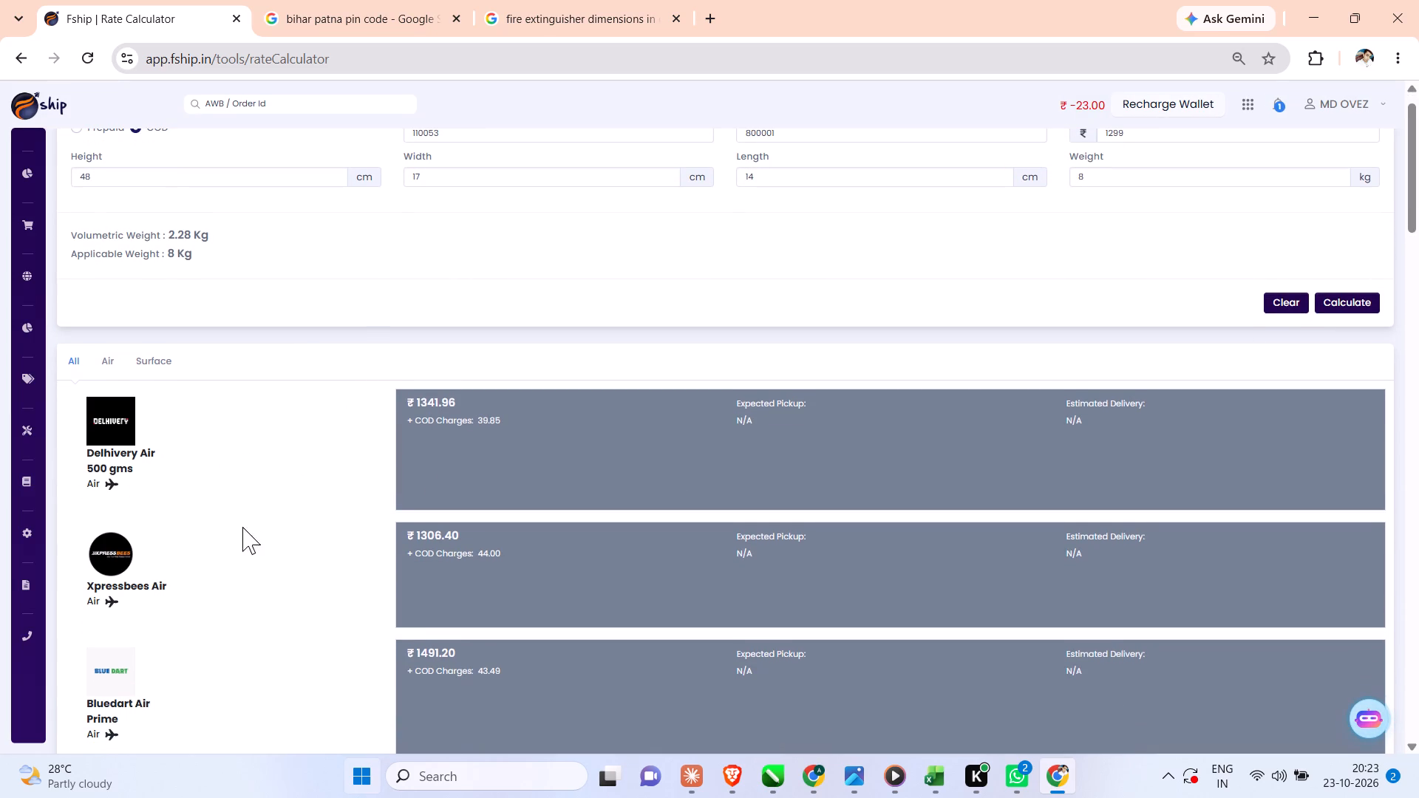
scroll(156, 561, down, 1)
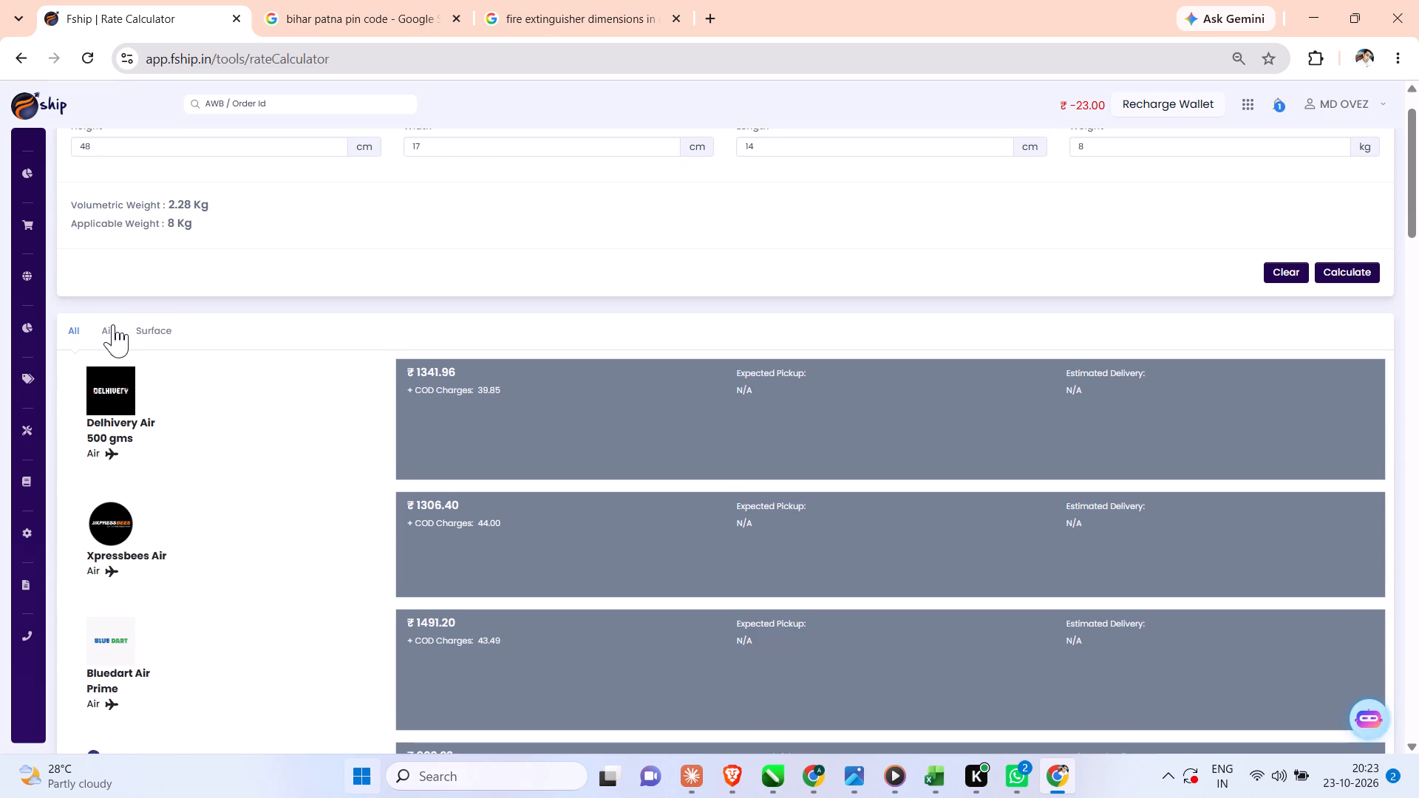
click(147, 329)
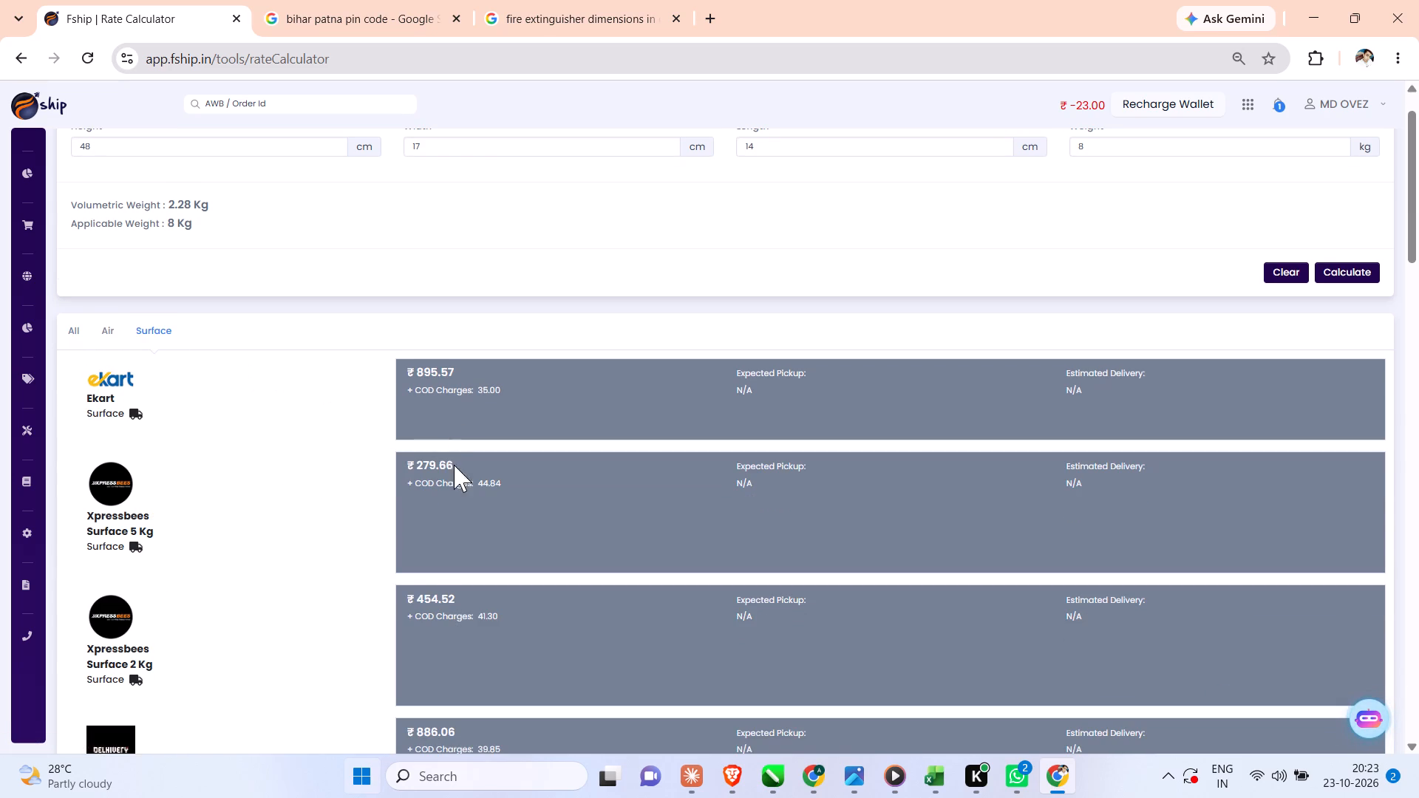
Examine the Surface couriers' rates and COD charges through the whole list, down to the pickup and delivery locations.
scroll(452, 482, down, 2)
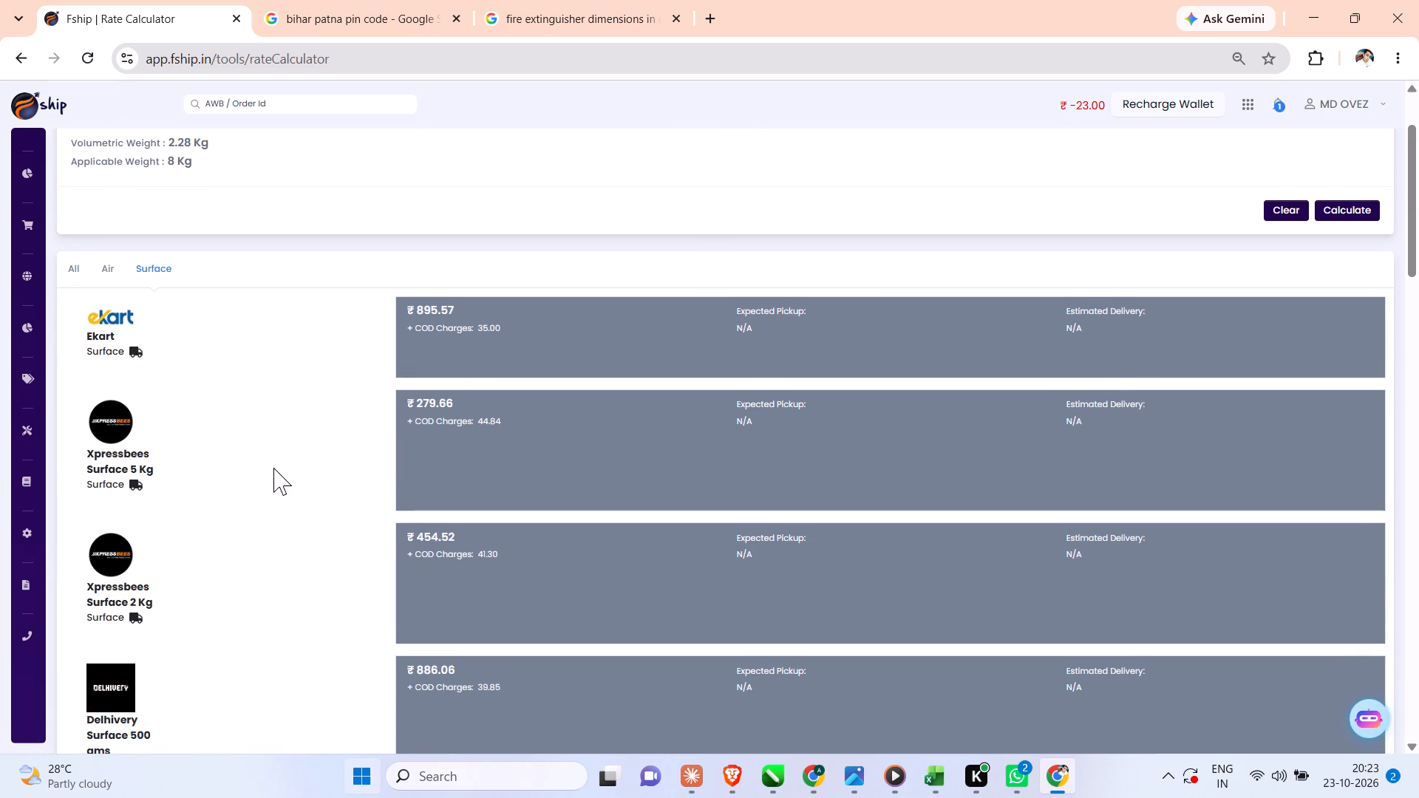
scroll(239, 437, down, 1)
scroll(163, 436, down, 1)
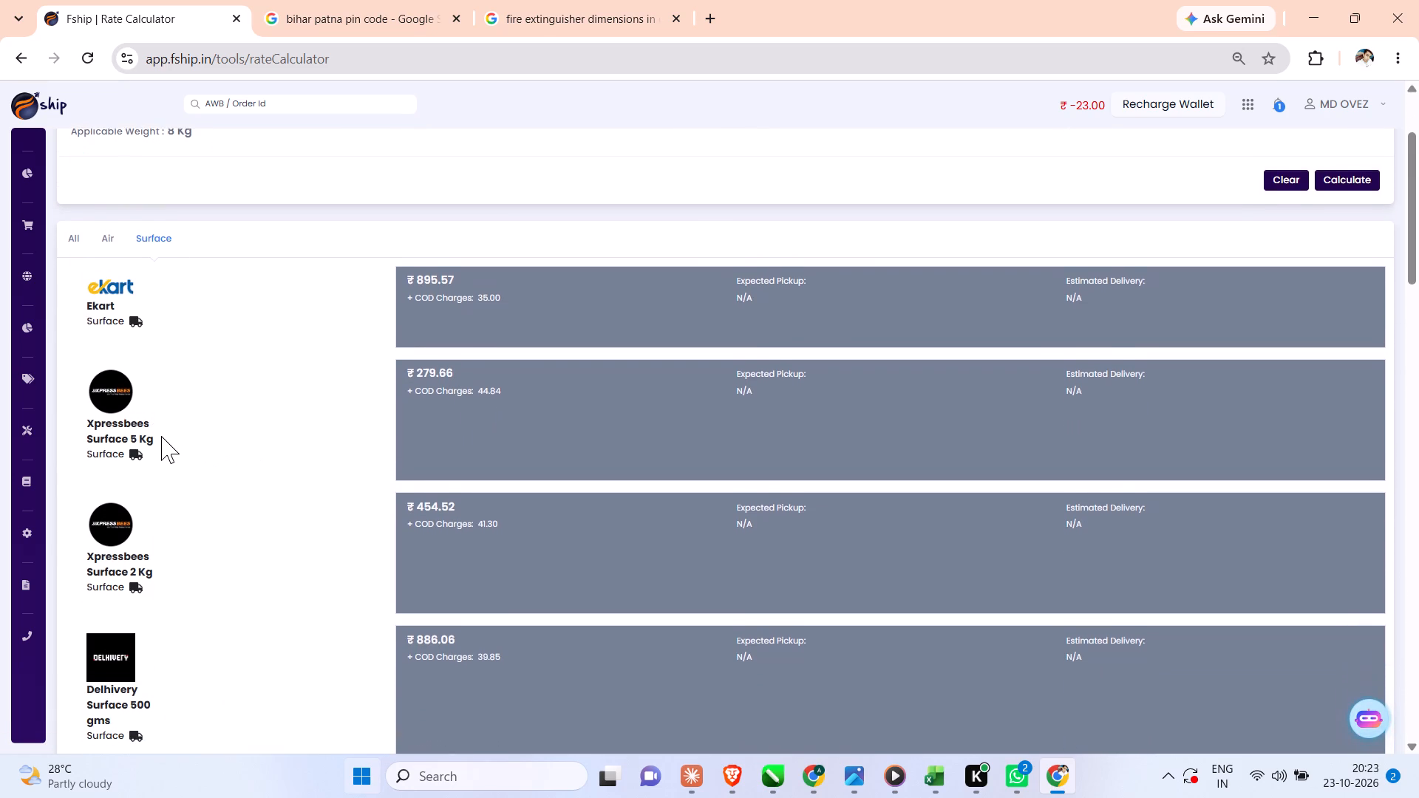
scroll(159, 436, down, 2)
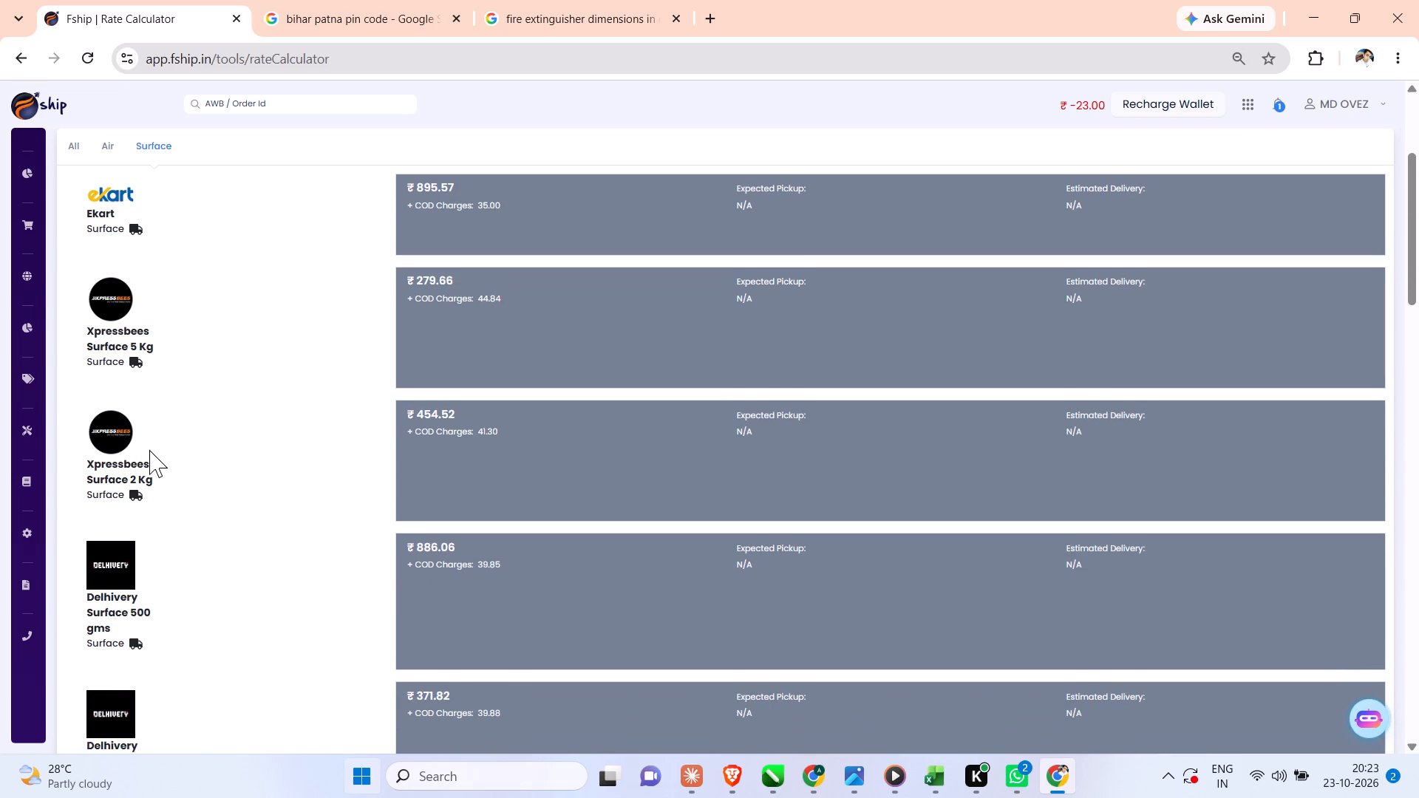
scroll(138, 376, down, 2)
scroll(155, 482, down, 3)
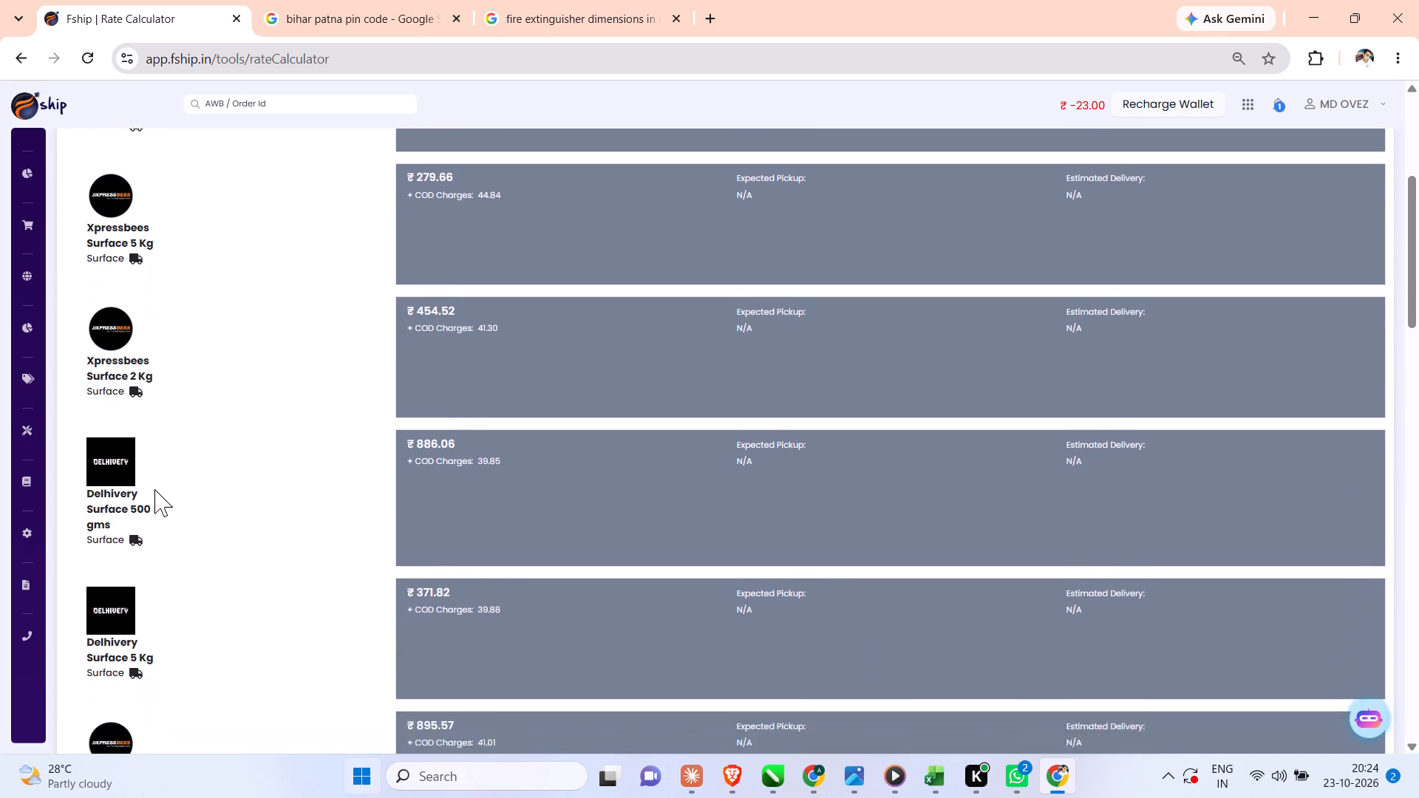
scroll(154, 525, down, 11)
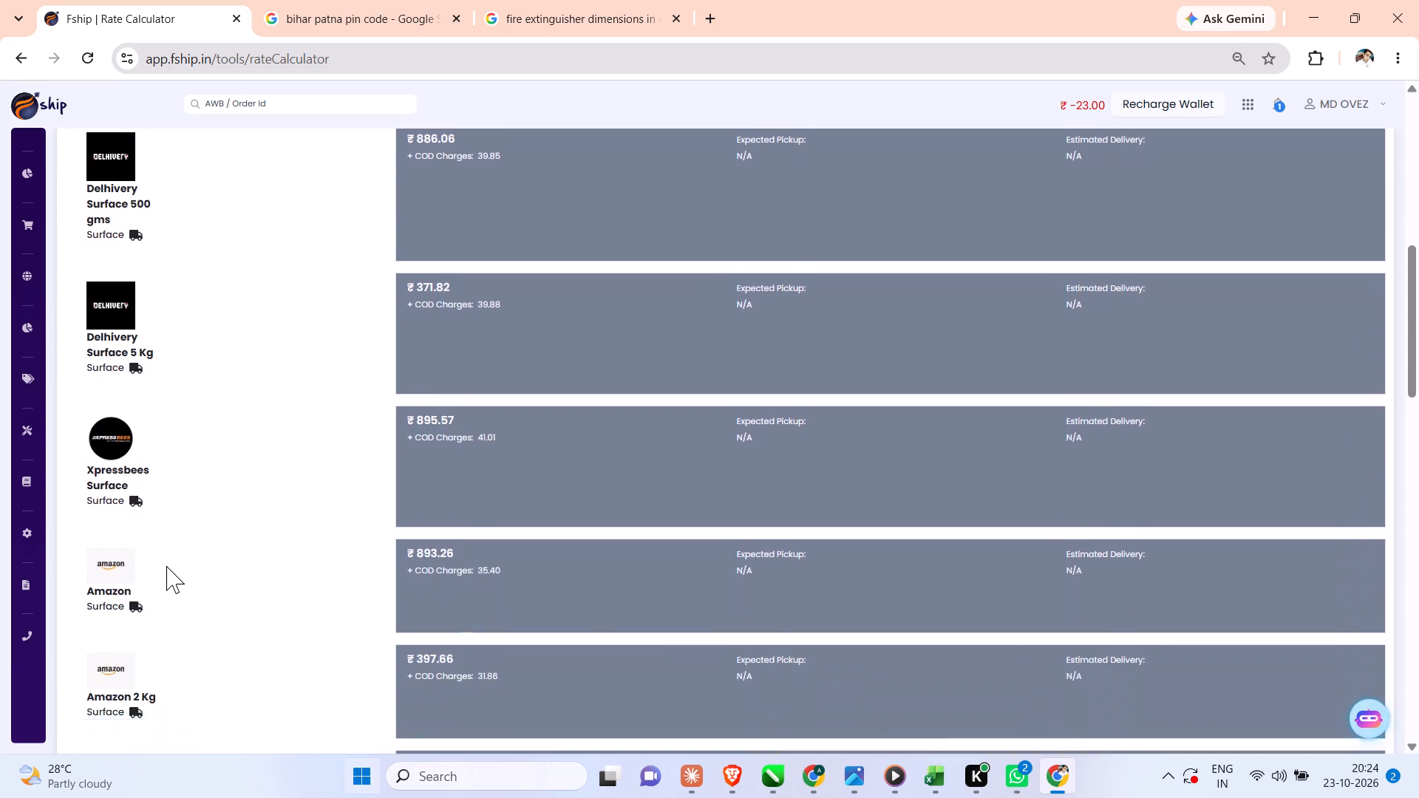
scroll(168, 582, down, 15)
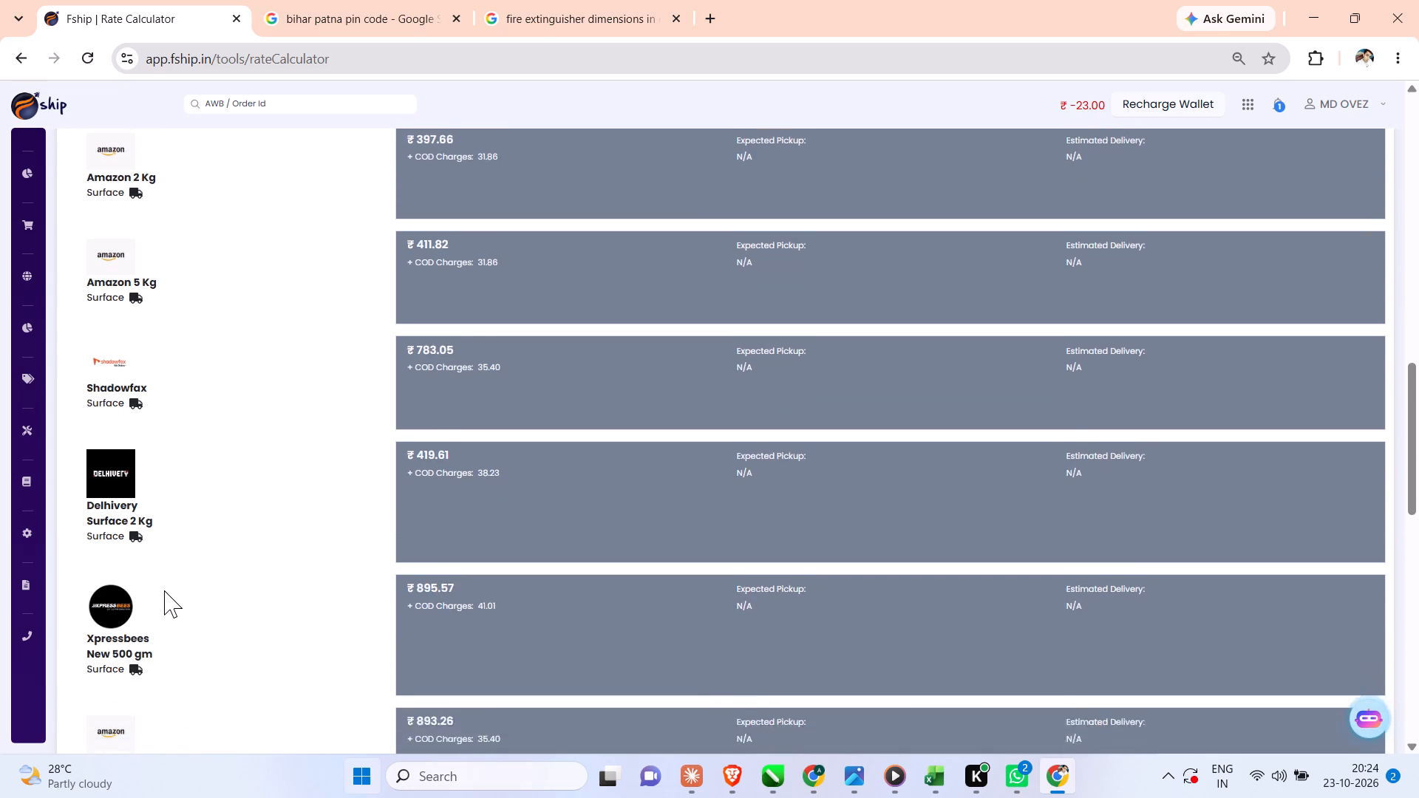
scroll(164, 590, down, 16)
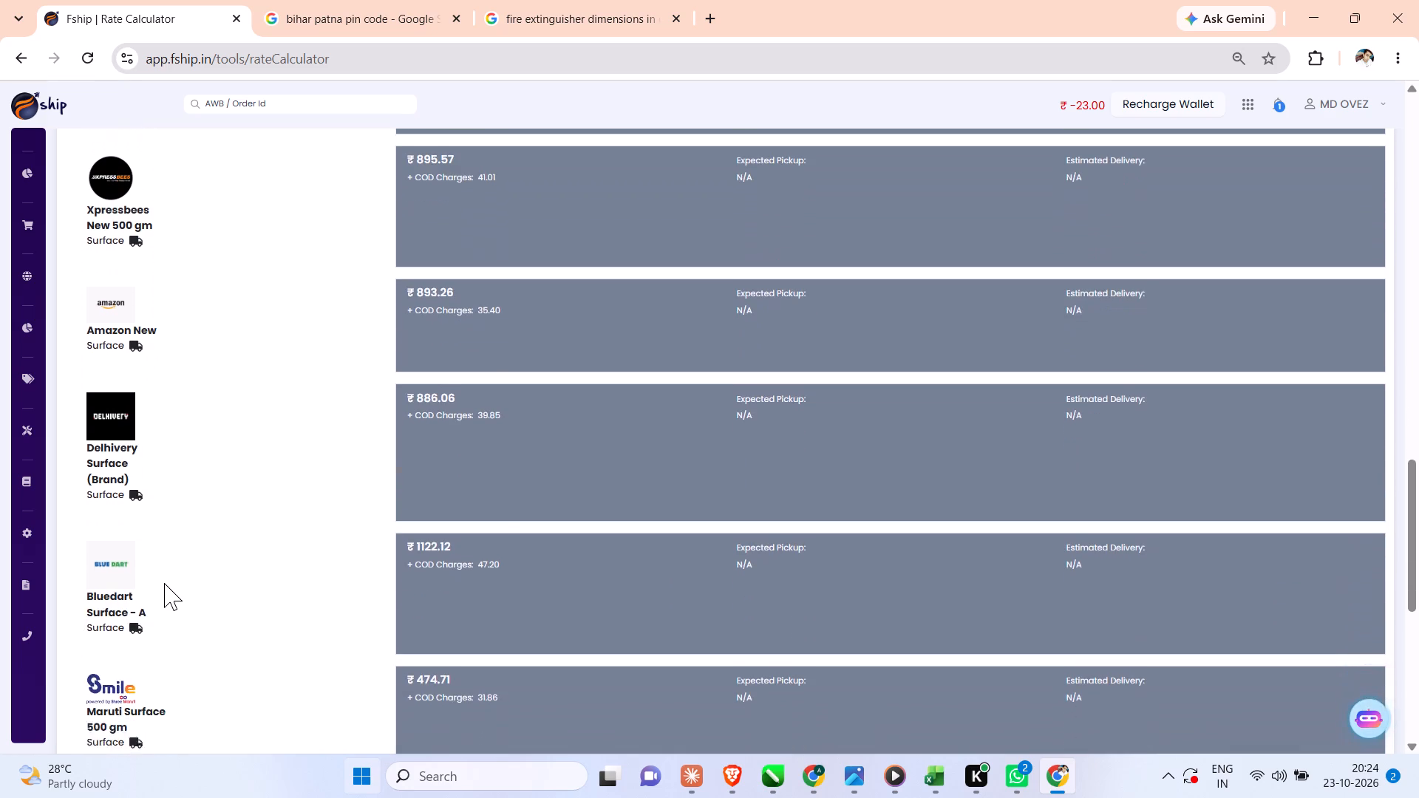
scroll(164, 583, down, 1)
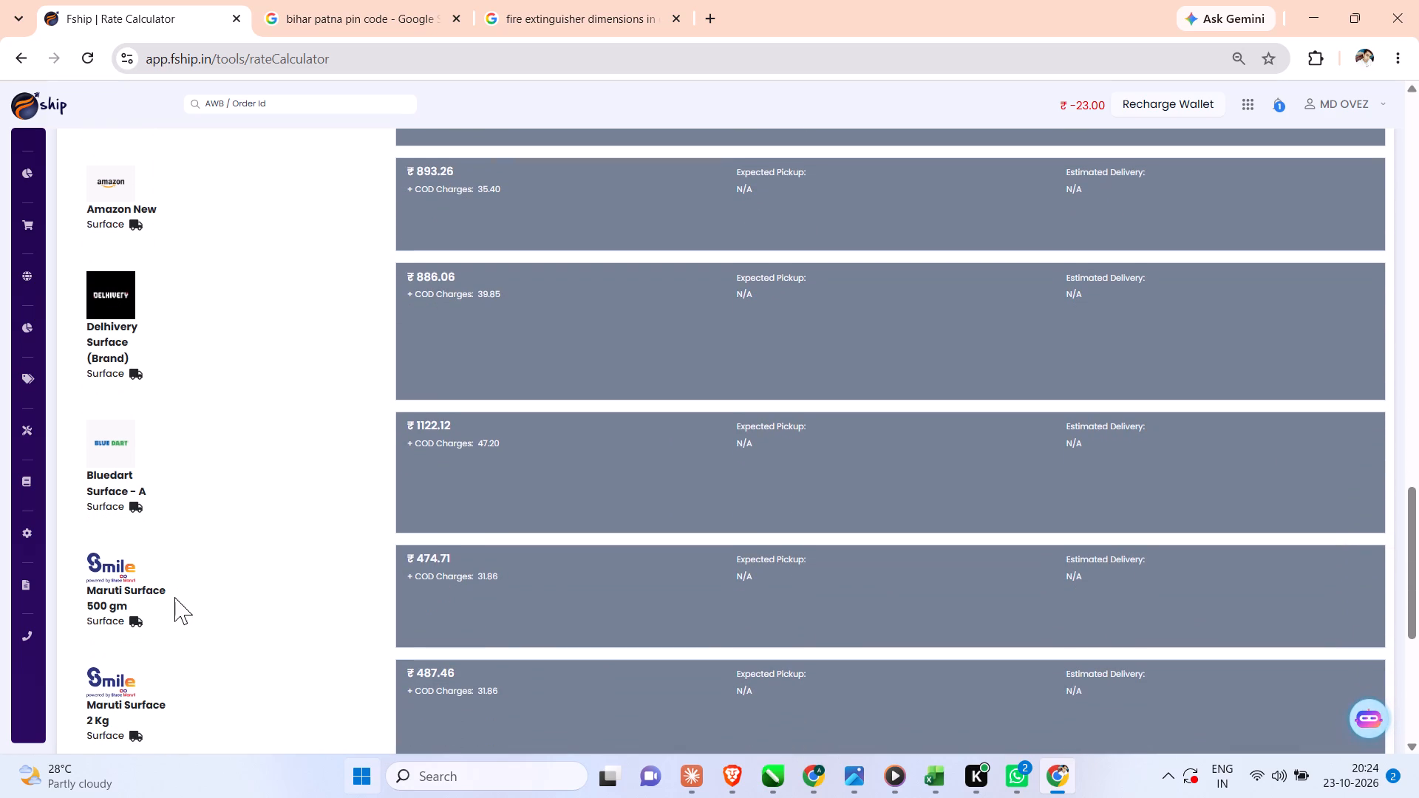
scroll(170, 596, down, 10)
scroll(221, 627, down, 5)
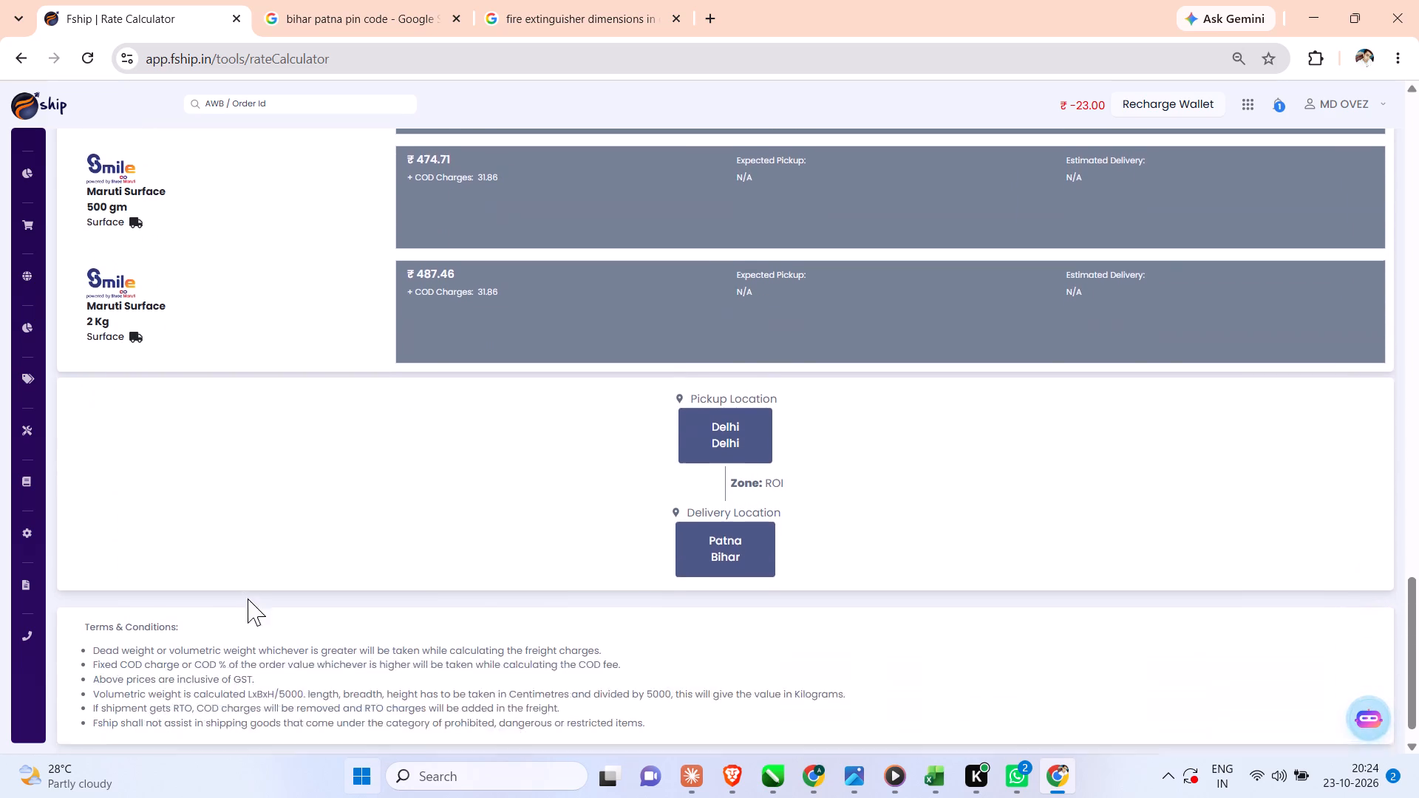
Go back through the Surface couriers to compare their rates, ending at the Xpressbees Surface 5 Kg offer.
scroll(249, 582, up, 8)
scroll(221, 582, up, 20)
scroll(221, 582, up, 1)
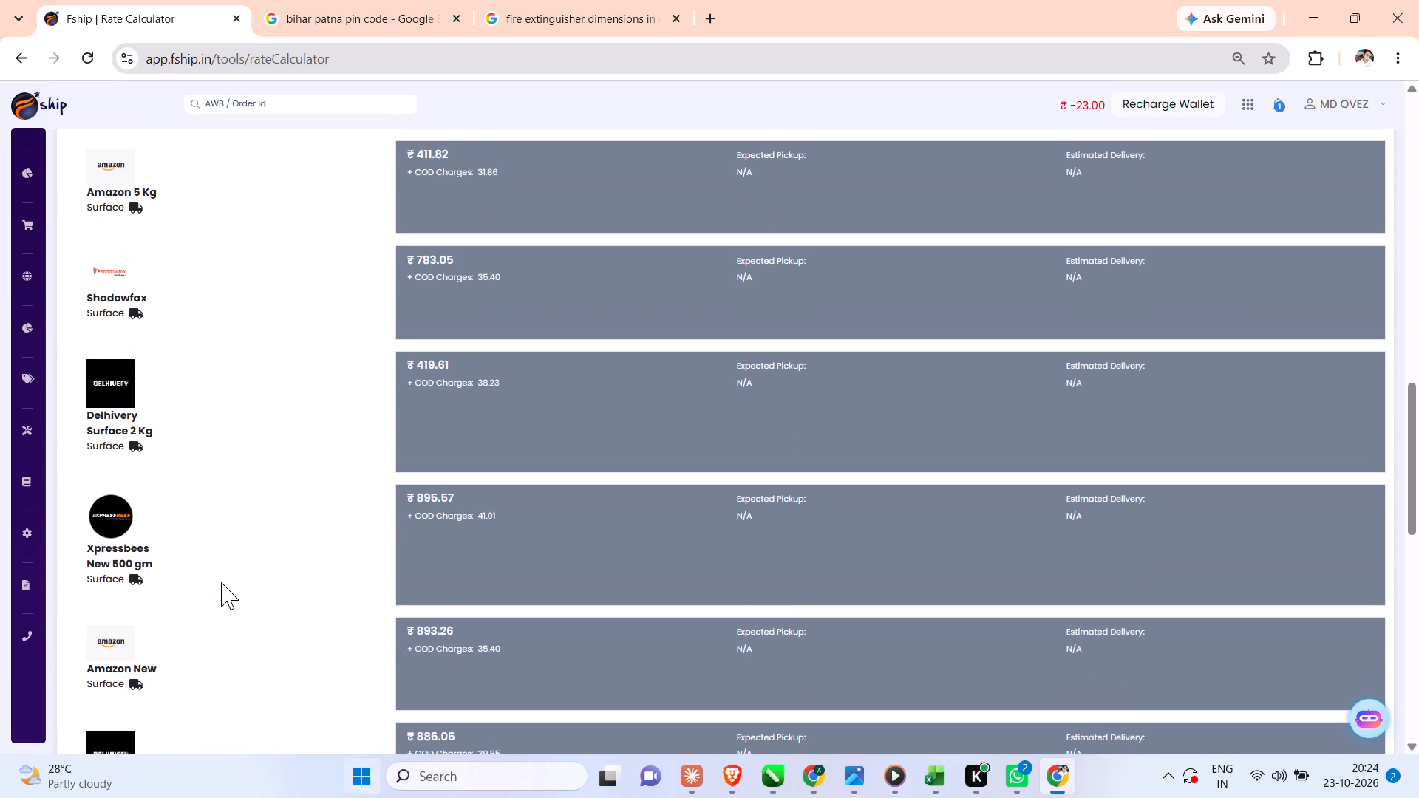
scroll(190, 456, up, 4)
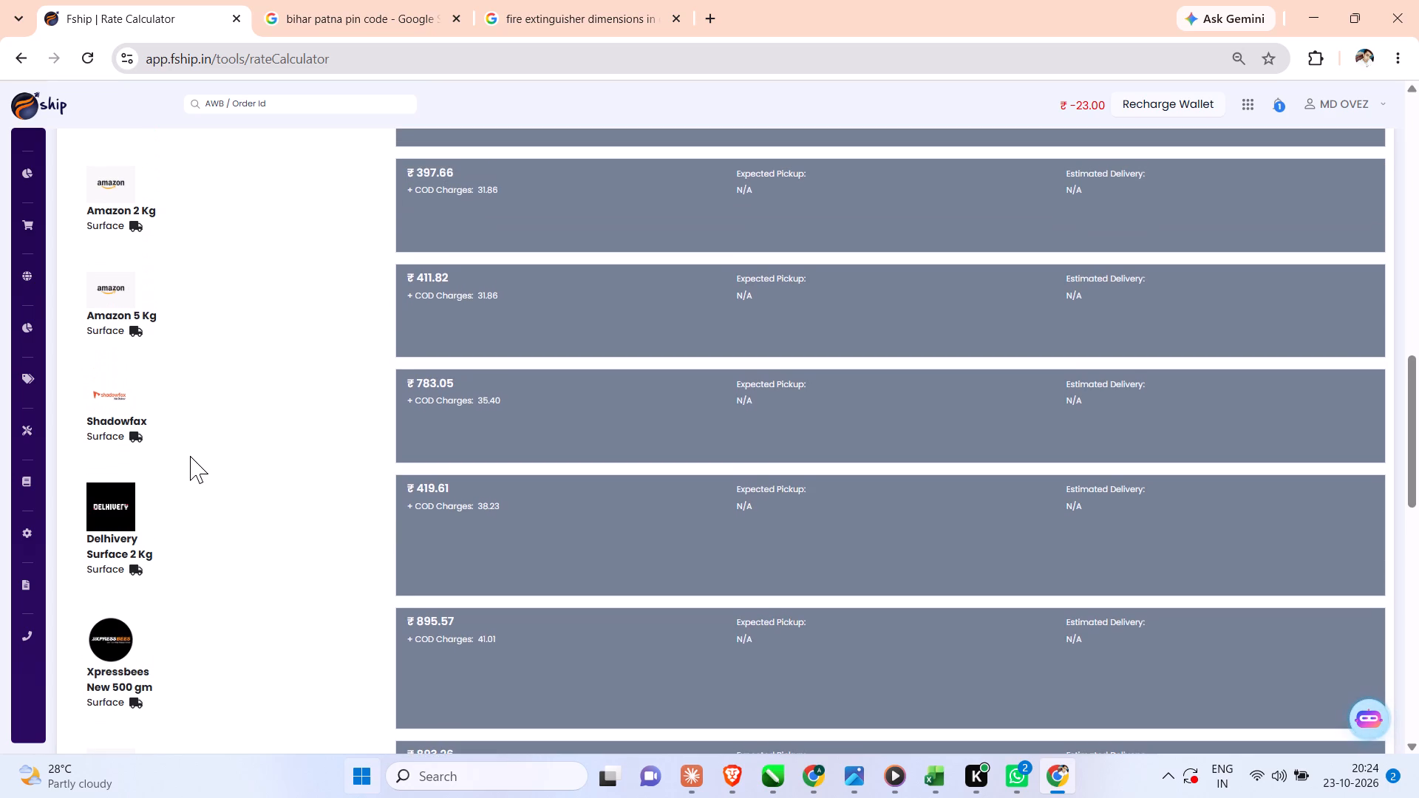
scroll(190, 456, up, 15)
scroll(190, 448, up, 7)
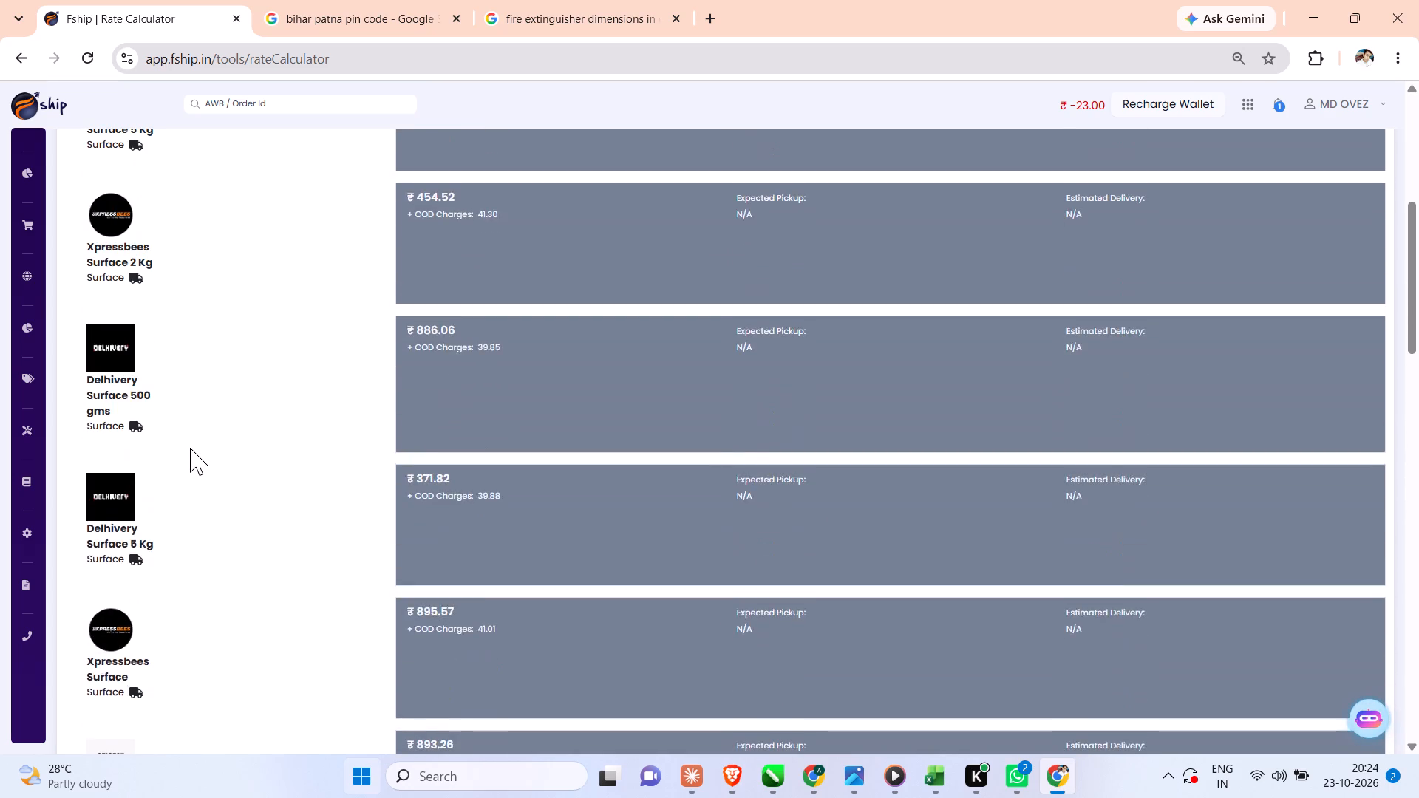
scroll(190, 448, up, 11)
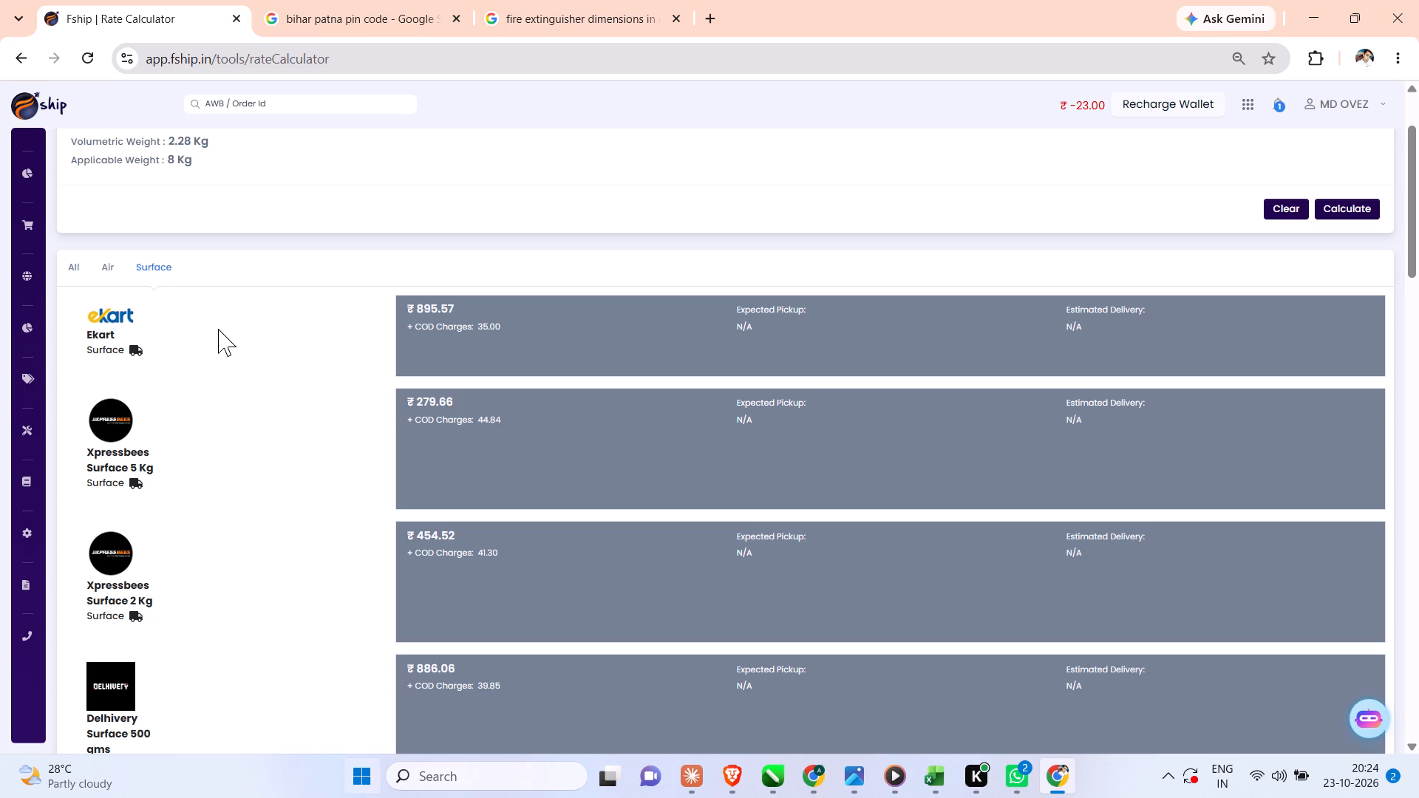
click(489, 447)
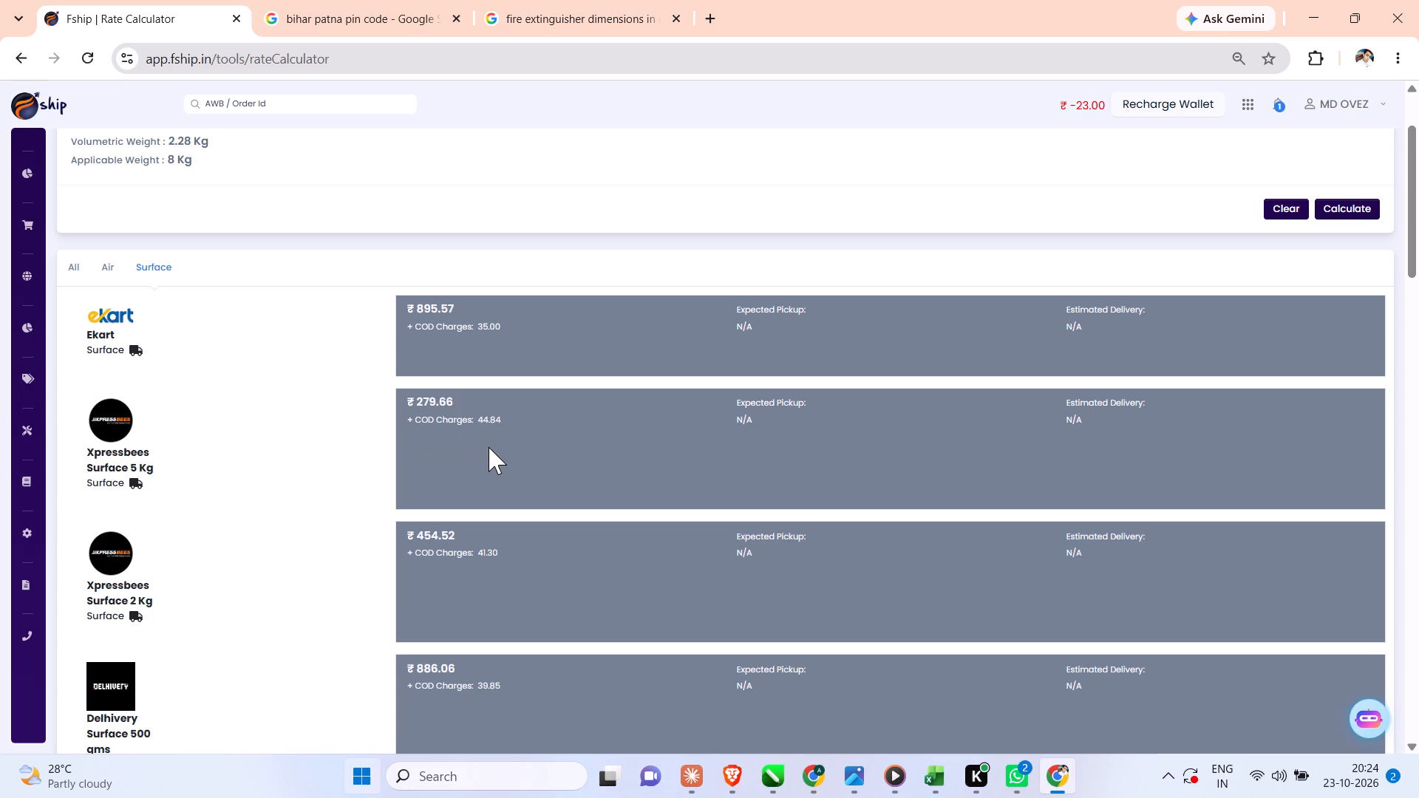
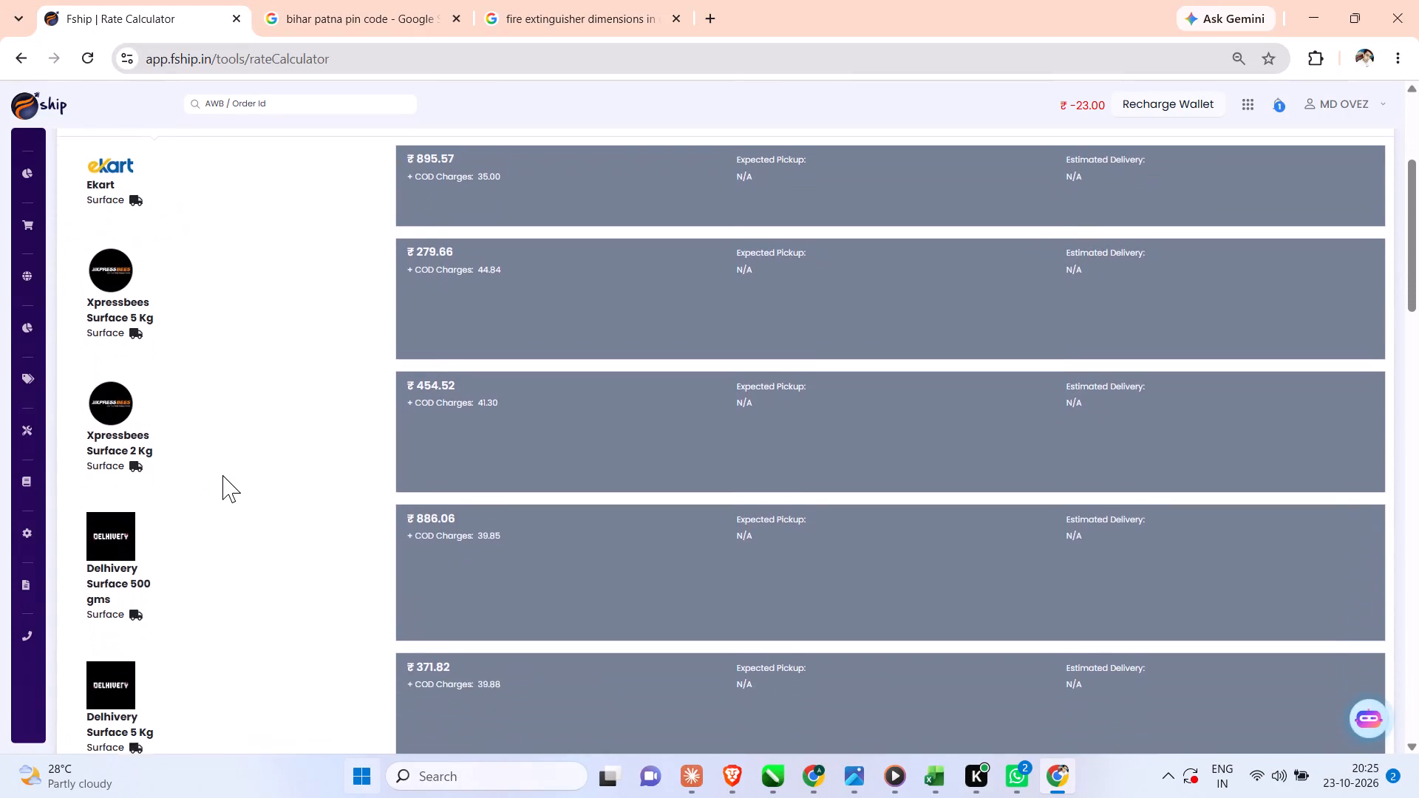
Examine the Surface couriers' rates and COD charges through the whole list, down to the pickup and delivery locations.
scroll(223, 475, down, 5)
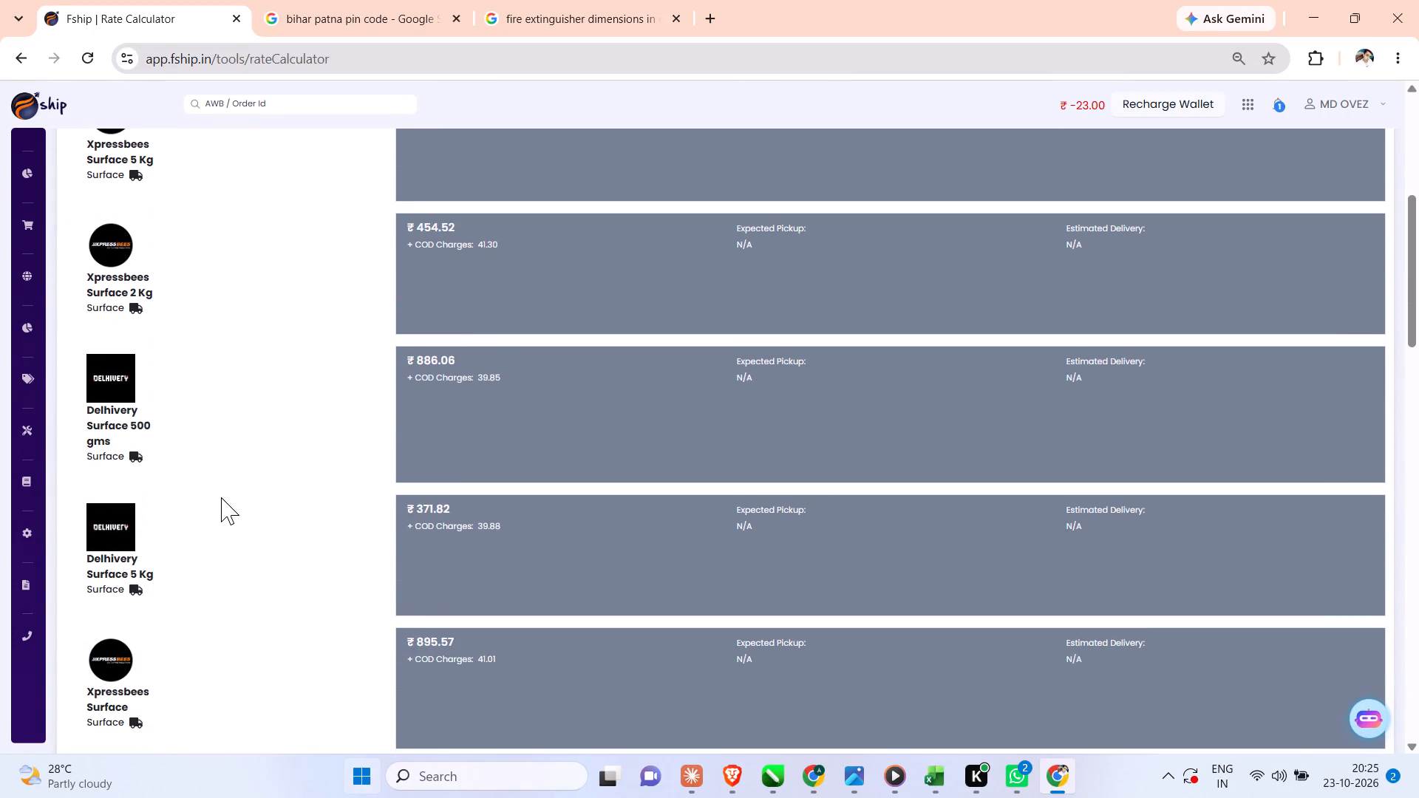
scroll(221, 497, down, 7)
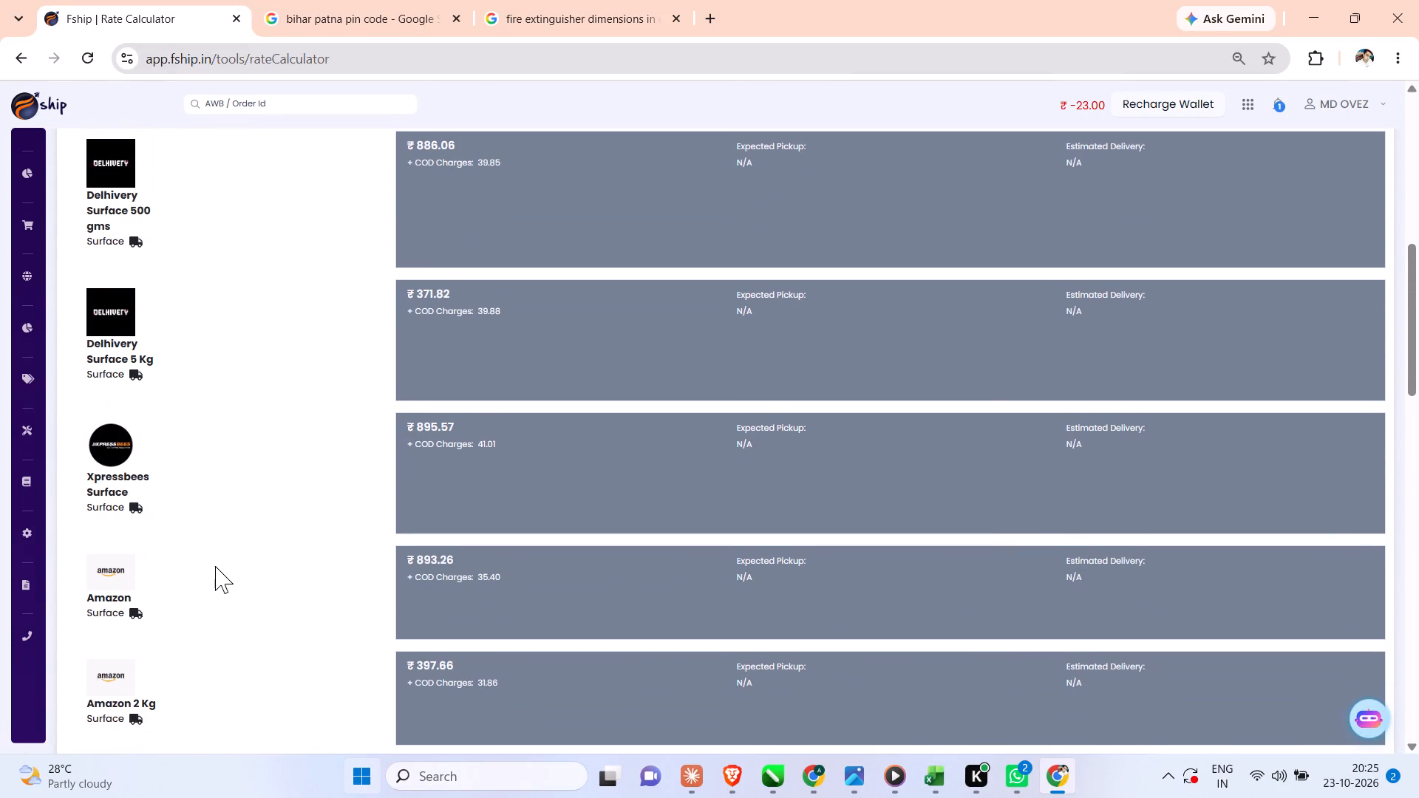
scroll(215, 566, down, 5)
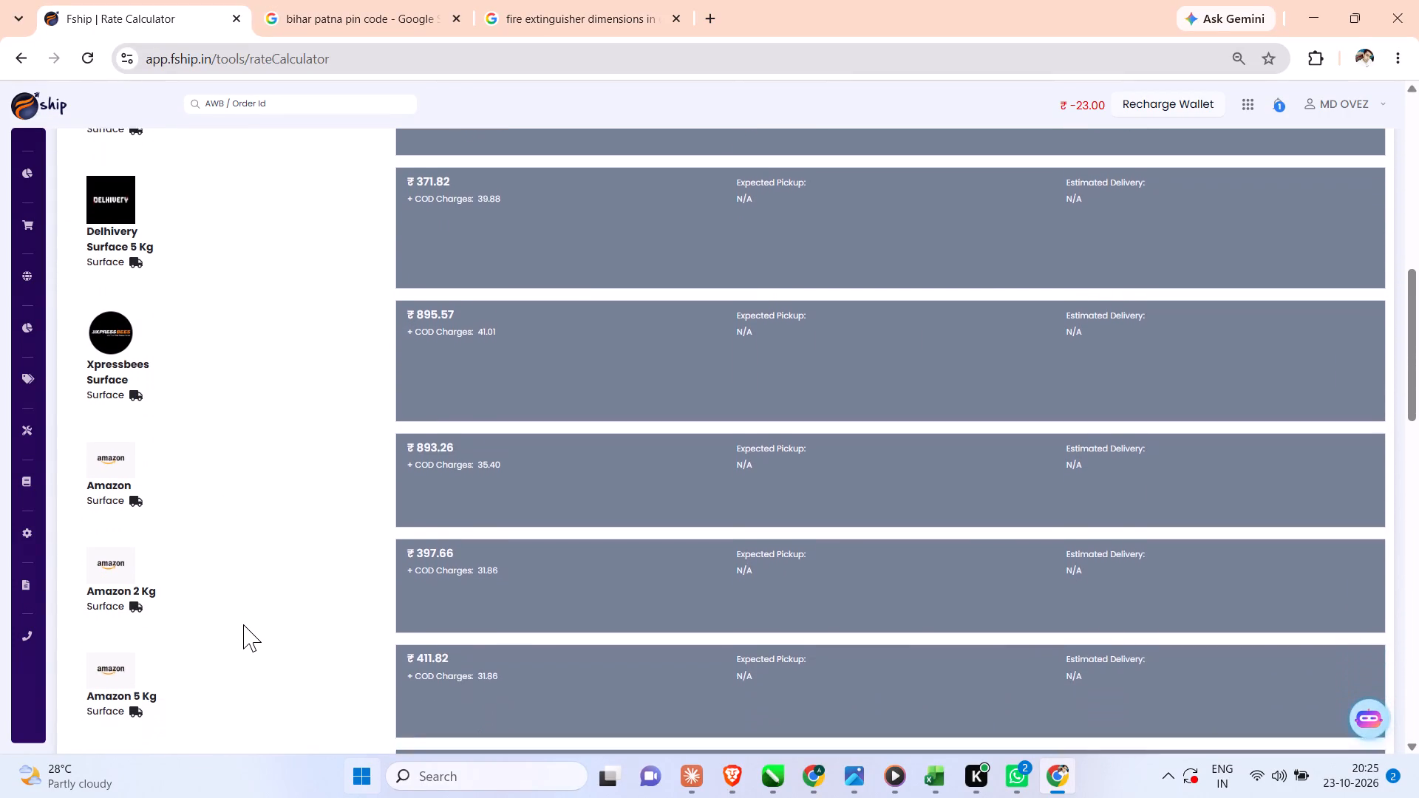
scroll(243, 624, down, 9)
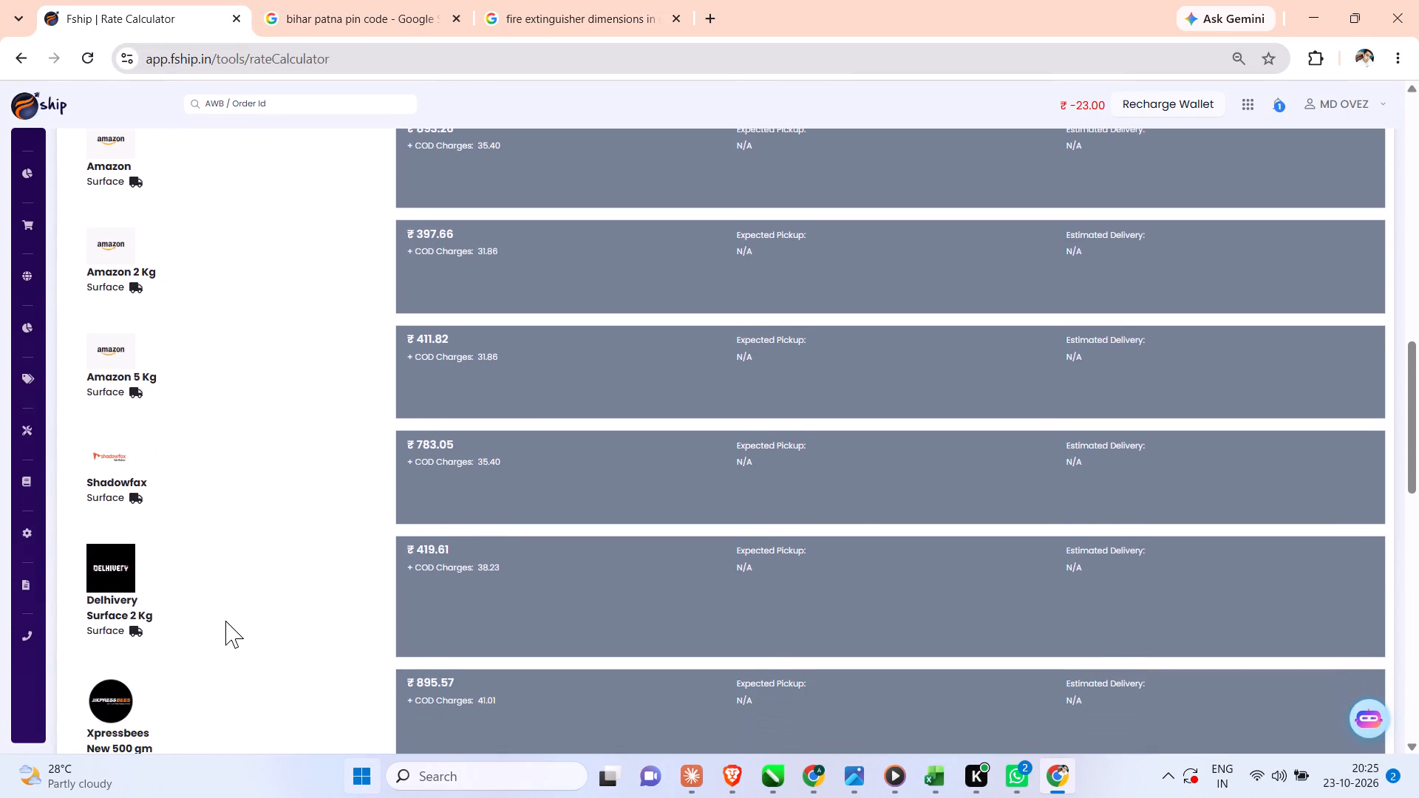
scroll(225, 621, down, 10)
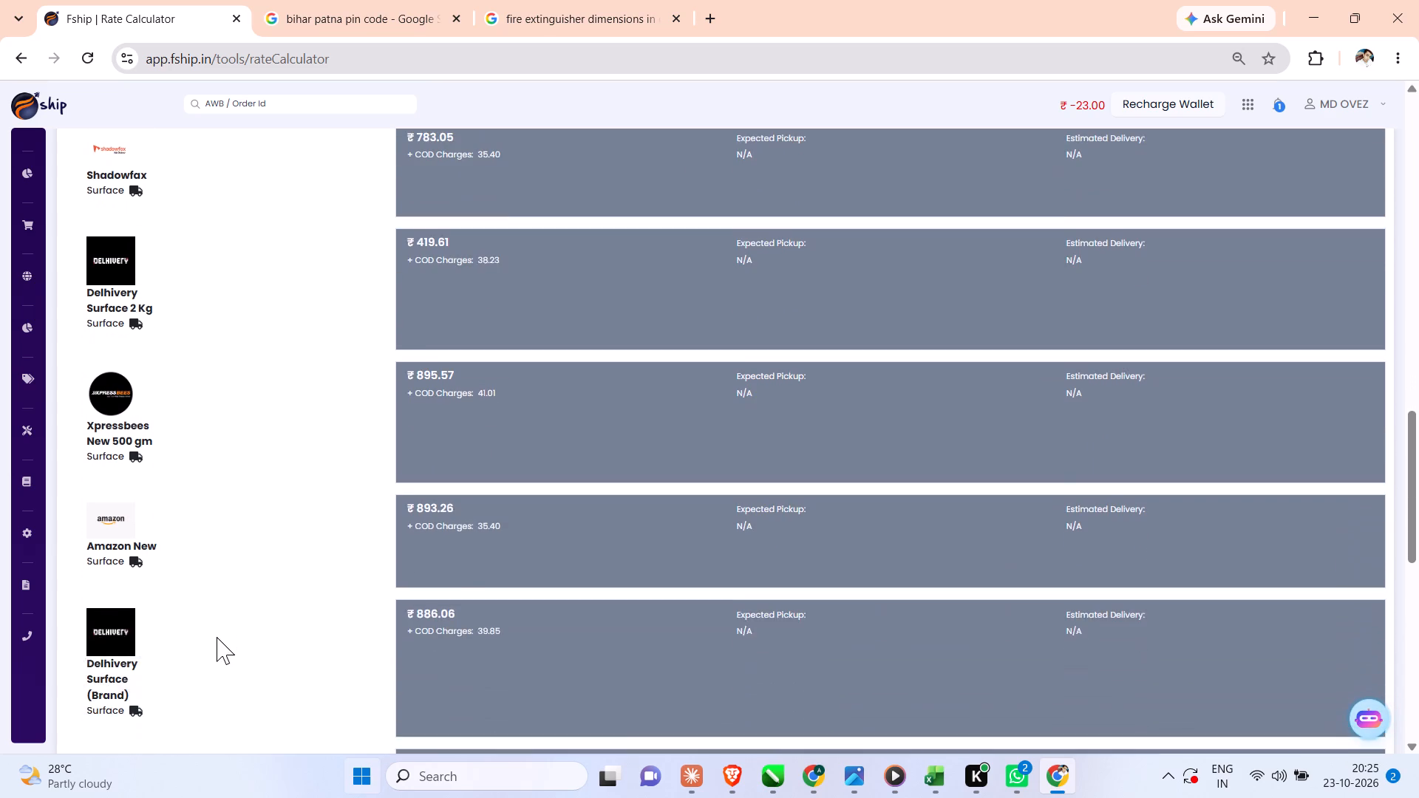
scroll(217, 637, down, 16)
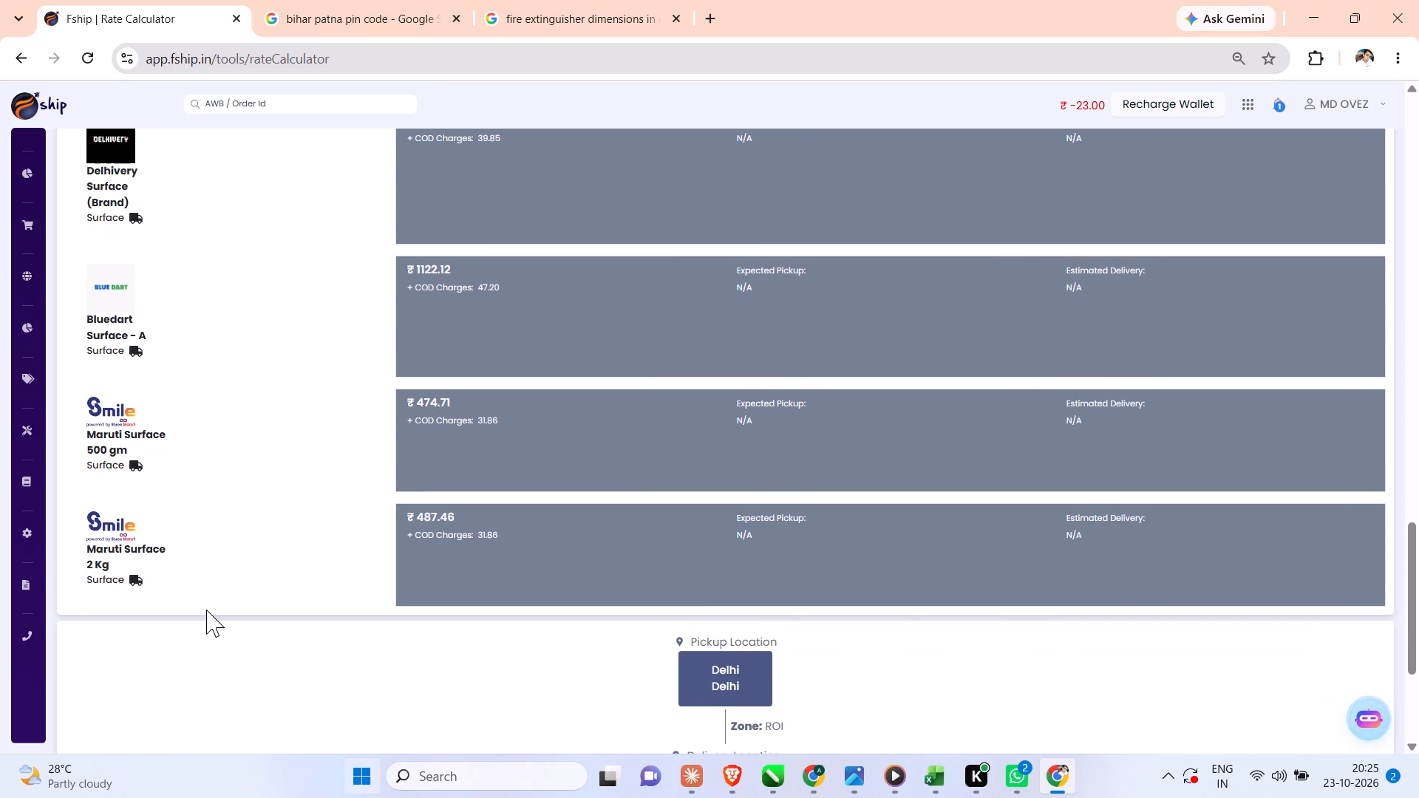
scroll(184, 607, down, 7)
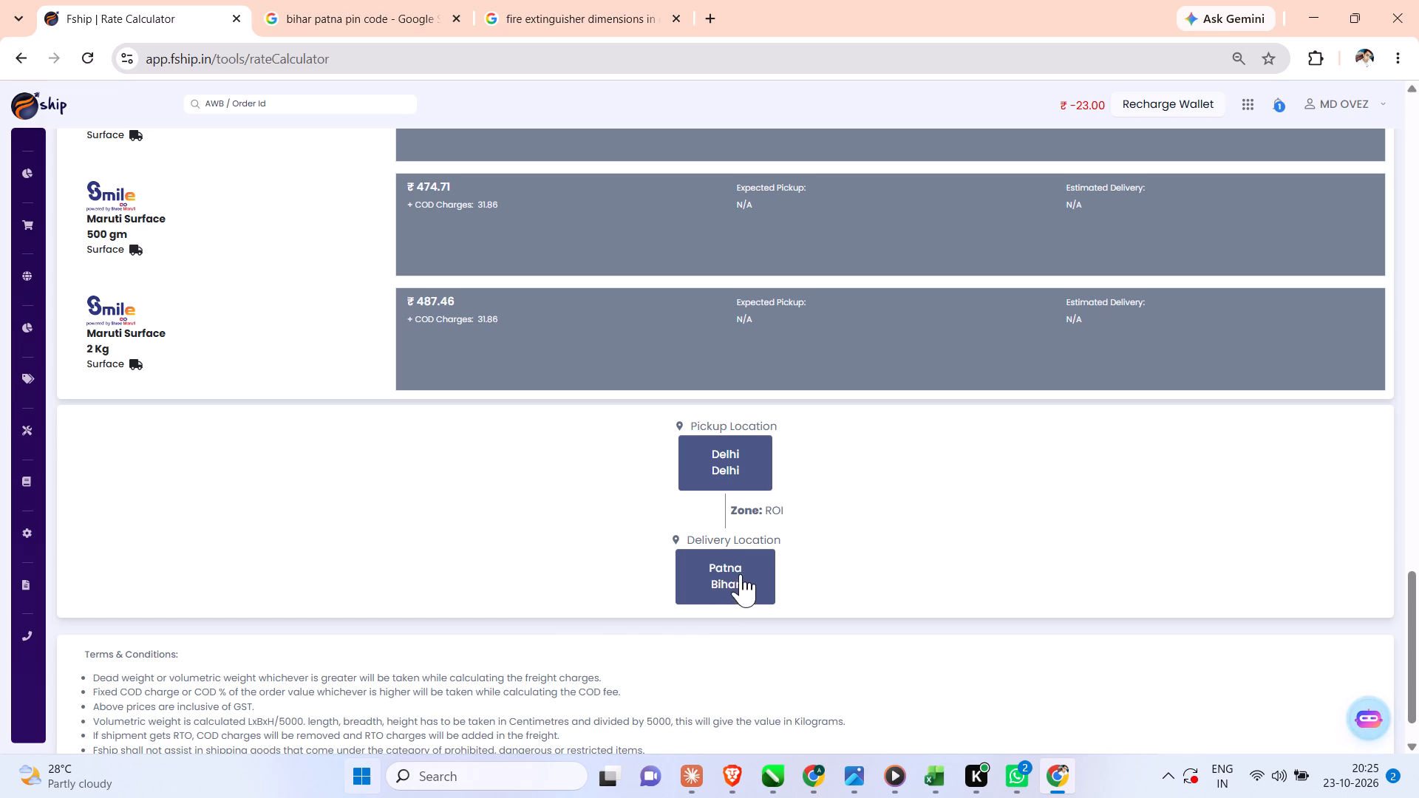
Review the Surface courier rates from the delivery location back up to the shipment details form.
scroll(735, 574, up, 19)
scroll(735, 574, up, 4)
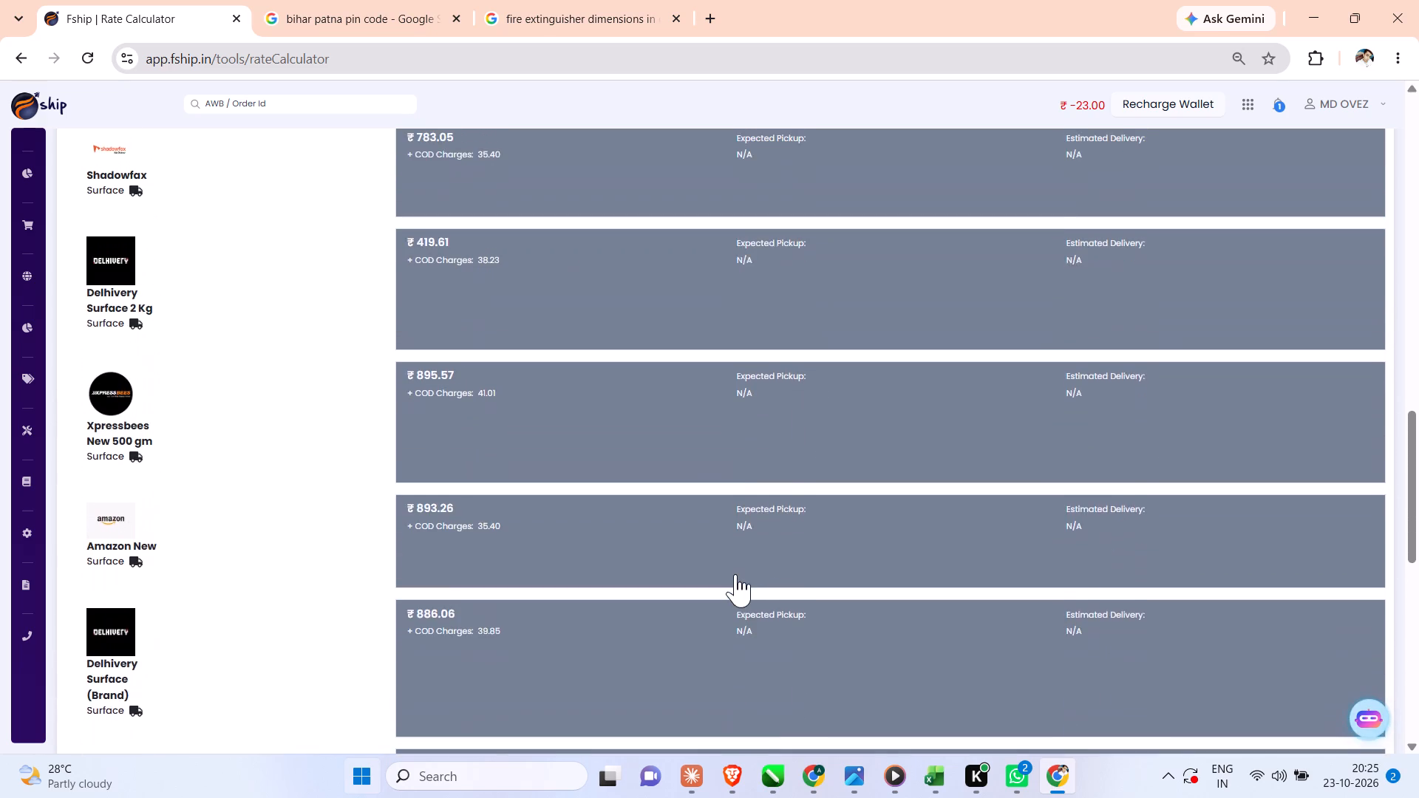
scroll(735, 574, up, 17)
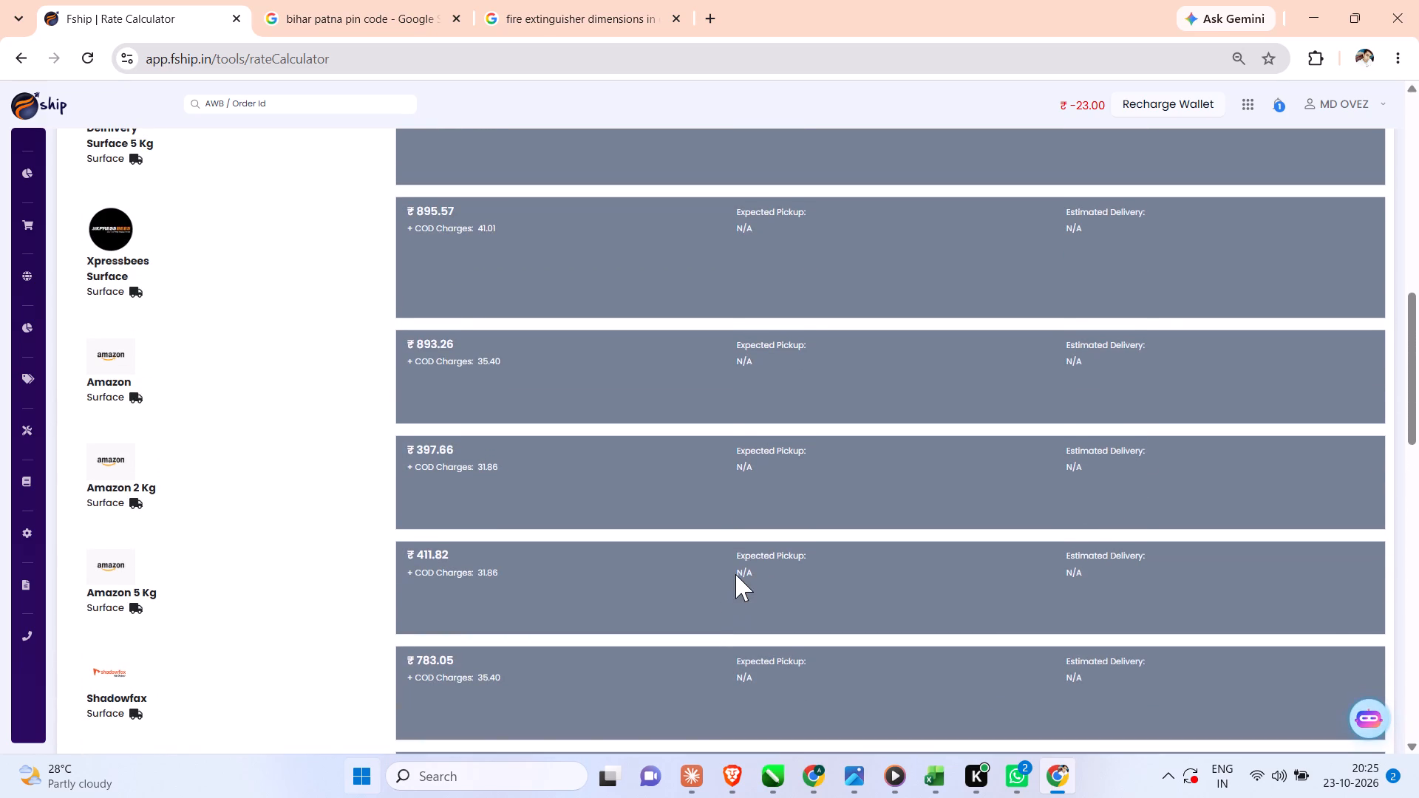
scroll(735, 574, up, 14)
scroll(735, 574, up, 7)
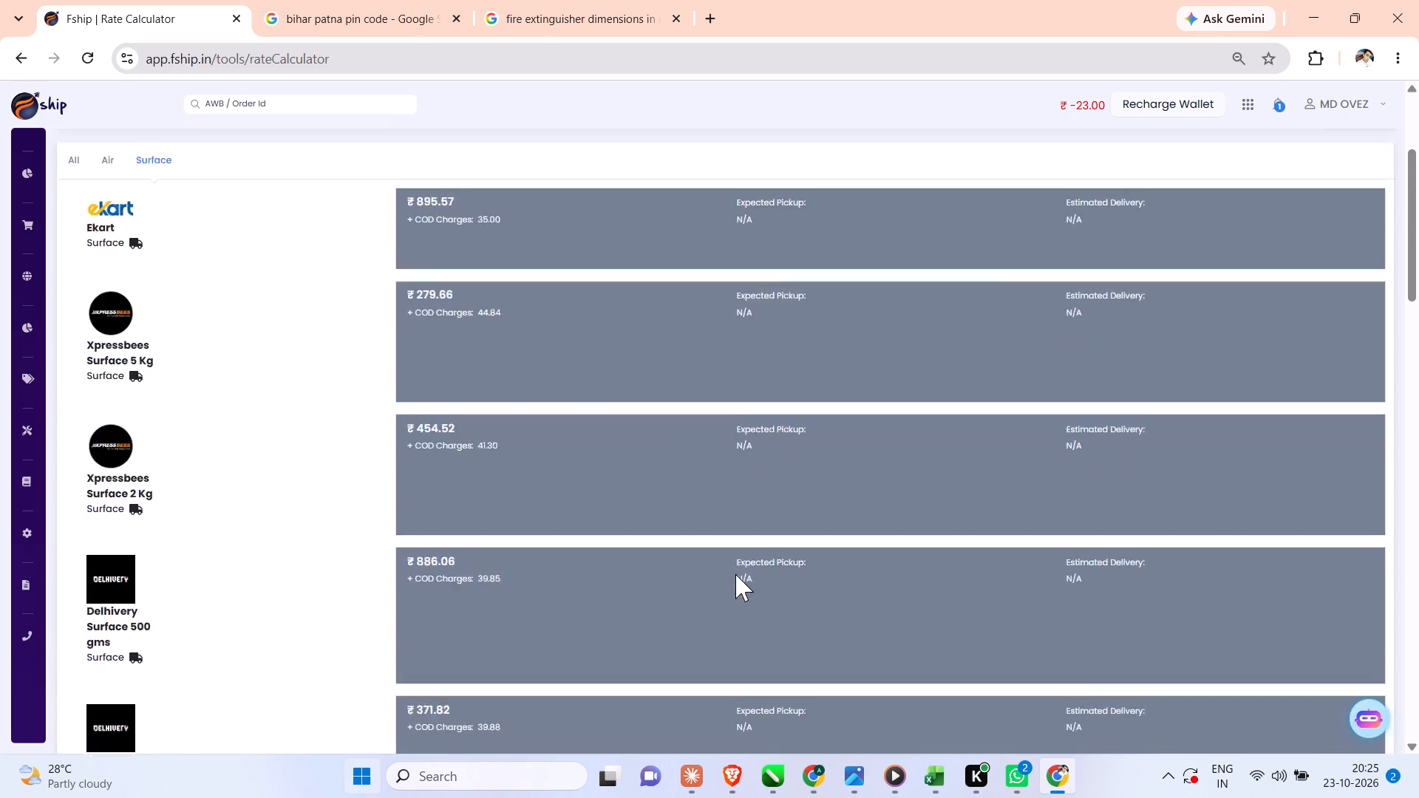
scroll(735, 574, up, 13)
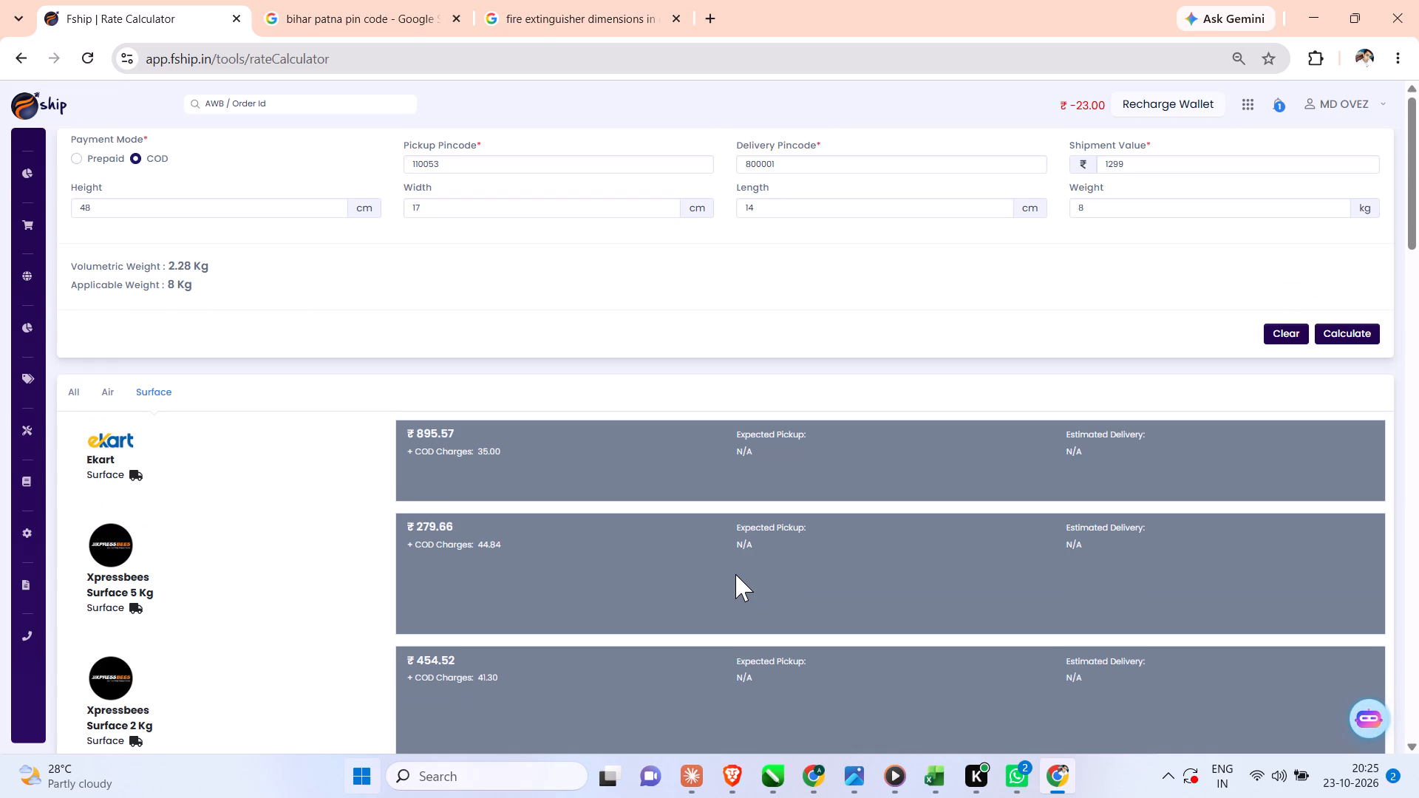
Set the shipment Height to 60 cm and the Width to 25 cm.
drag(98, 205, 51, 219)
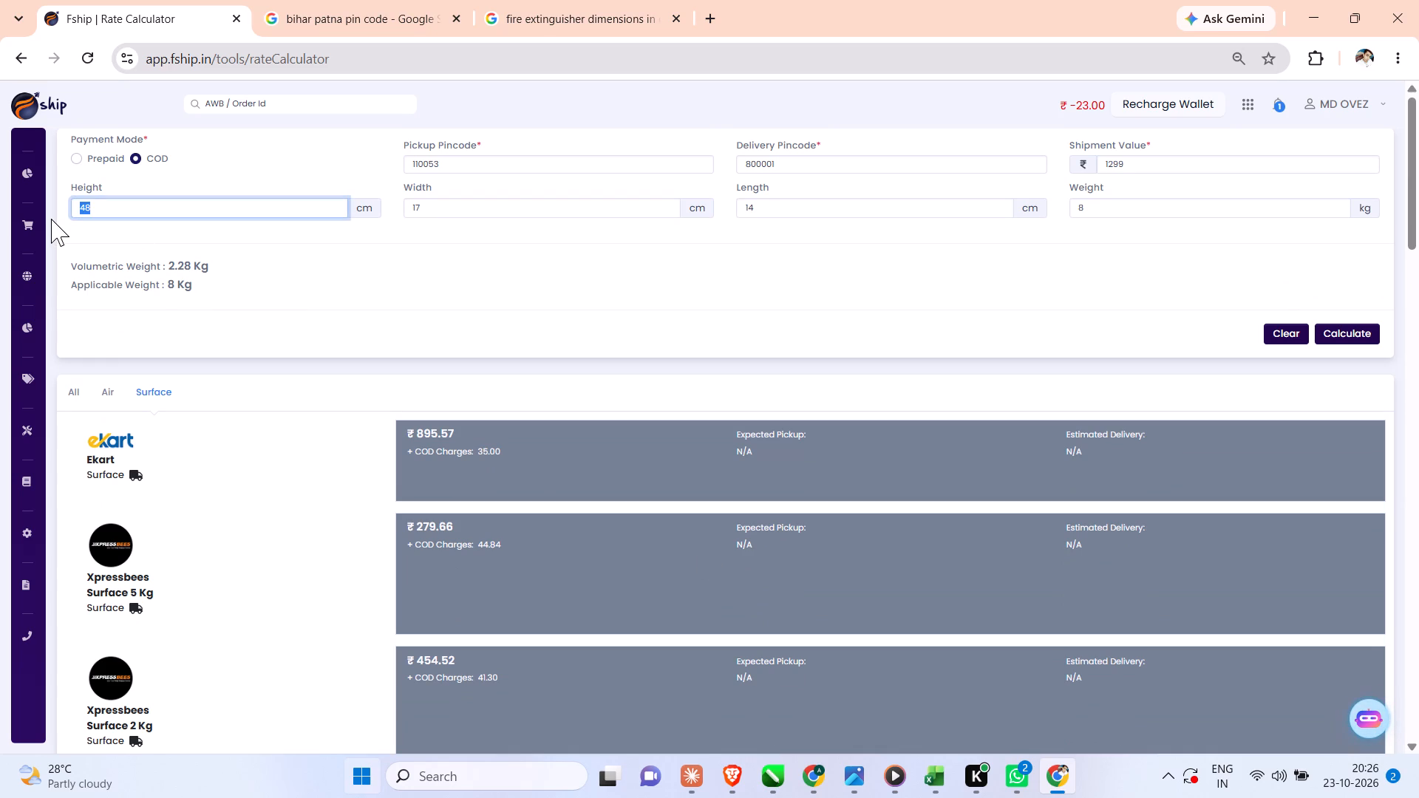
text(60)
drag(435, 208, 386, 233)
text(25)
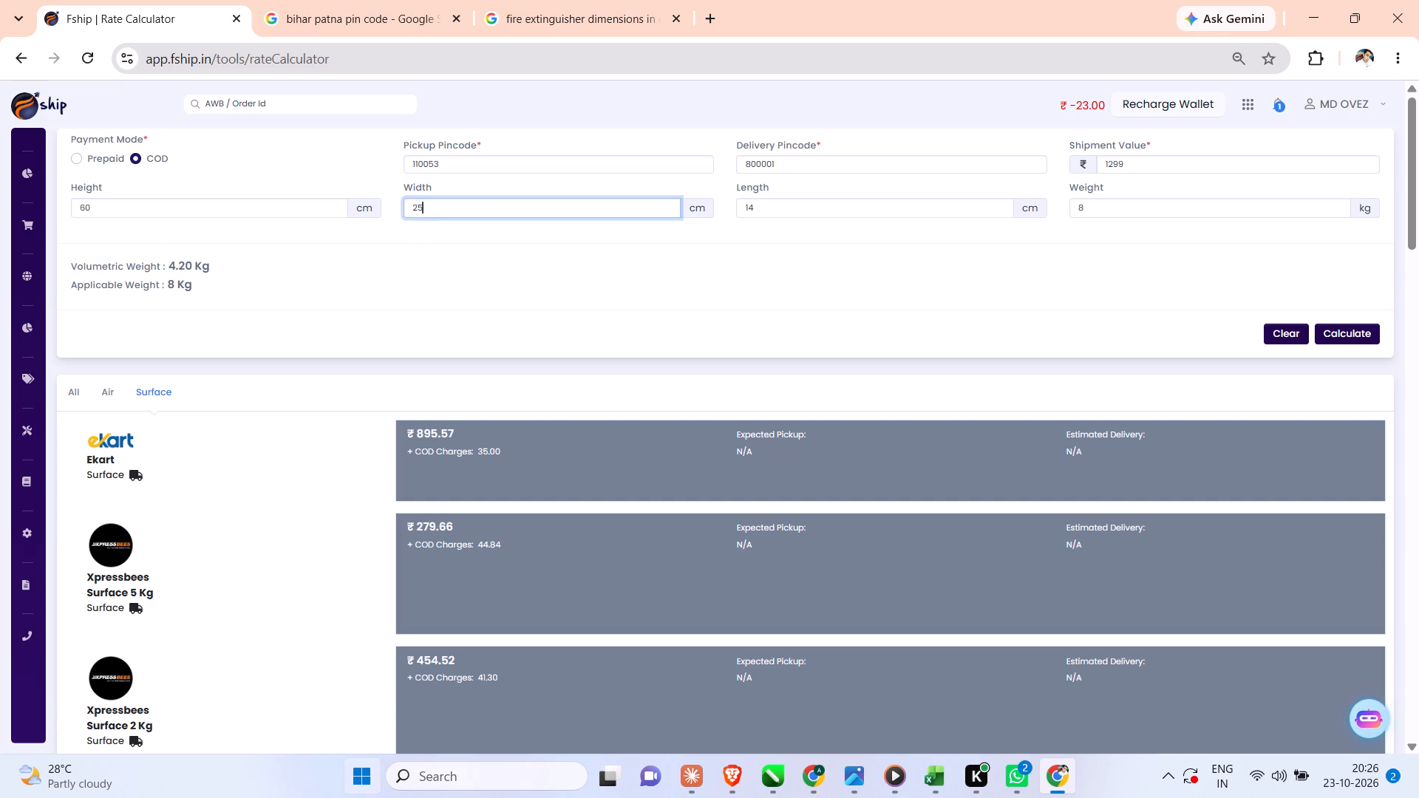
Search Google for "cm to inch" in a new browser tab.
click(557, 9)
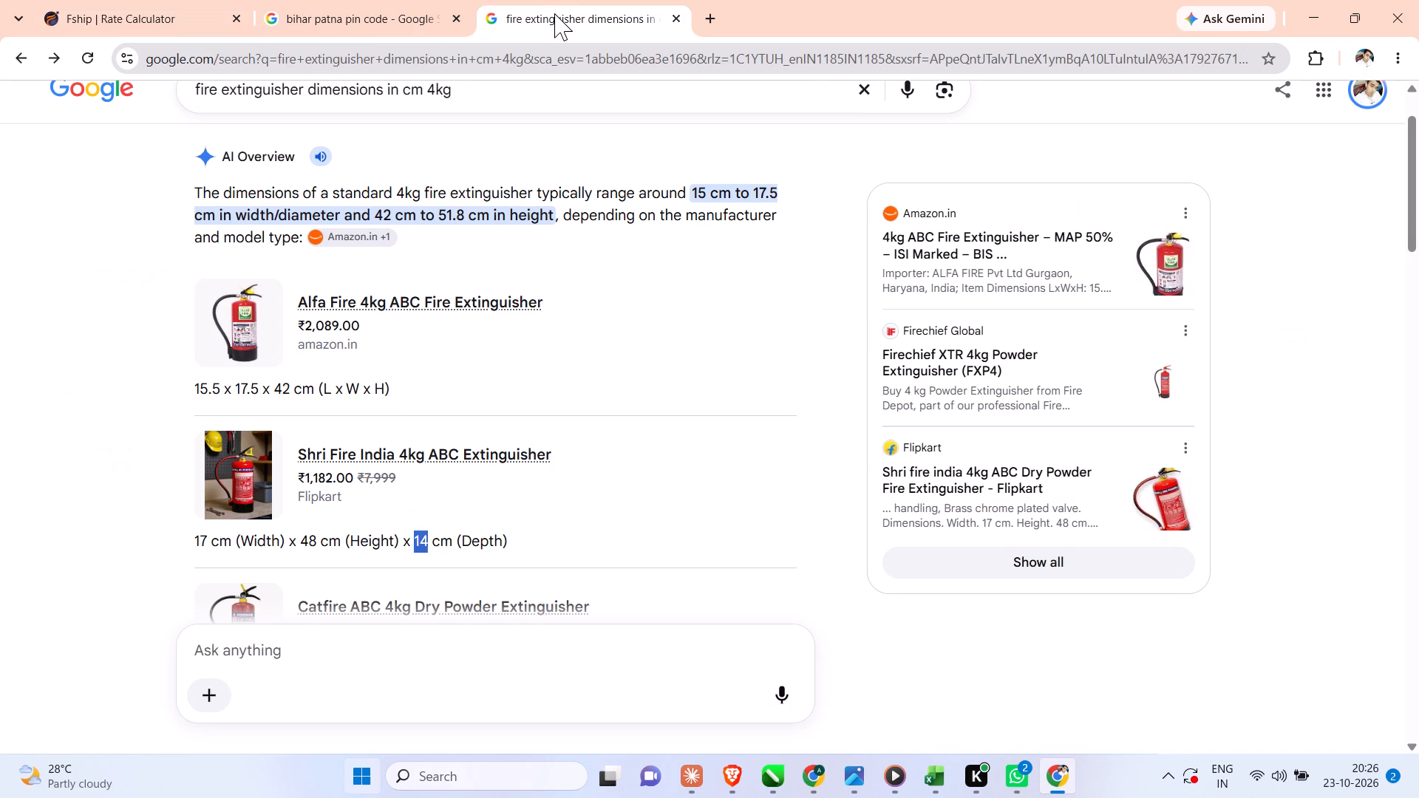
click(716, 14)
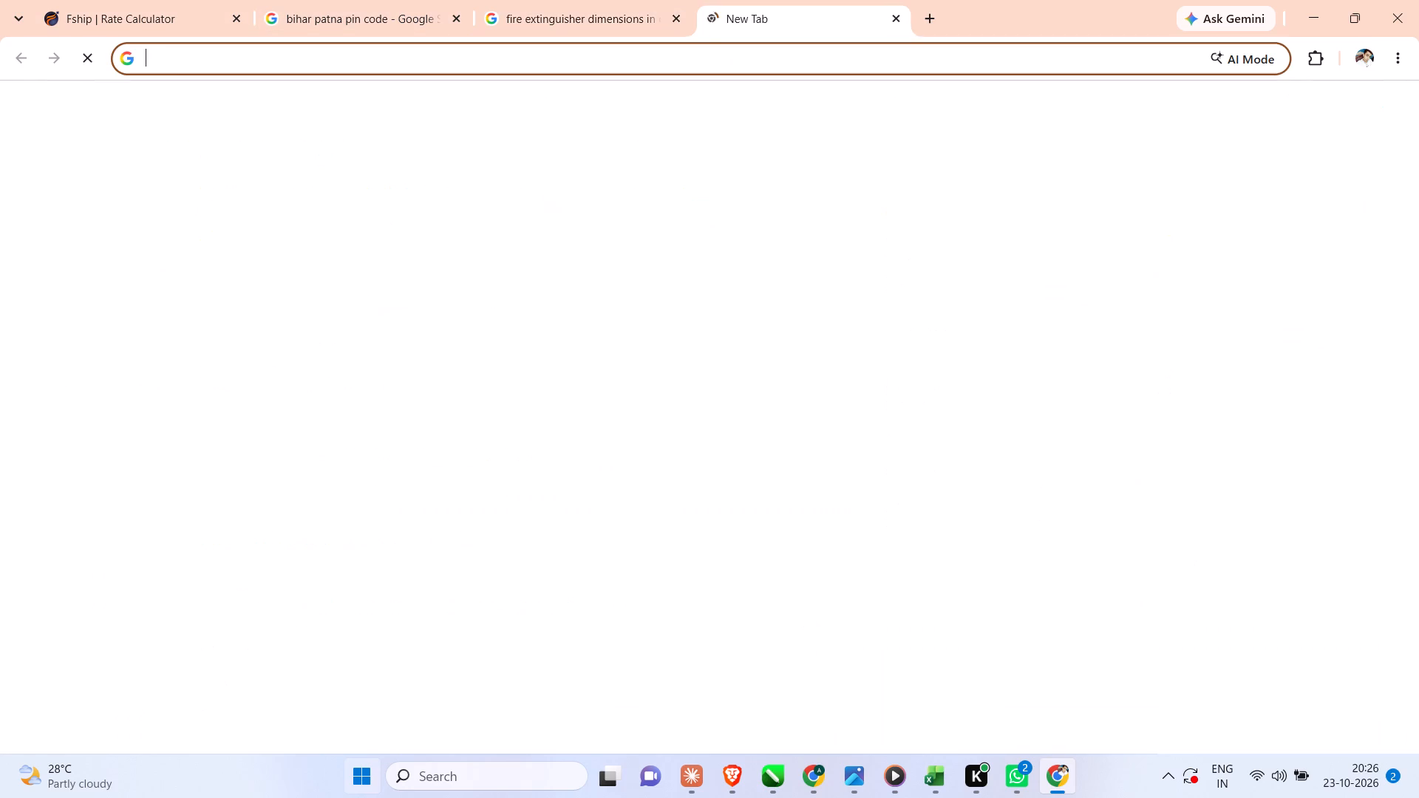
click(709, 55)
key(c)
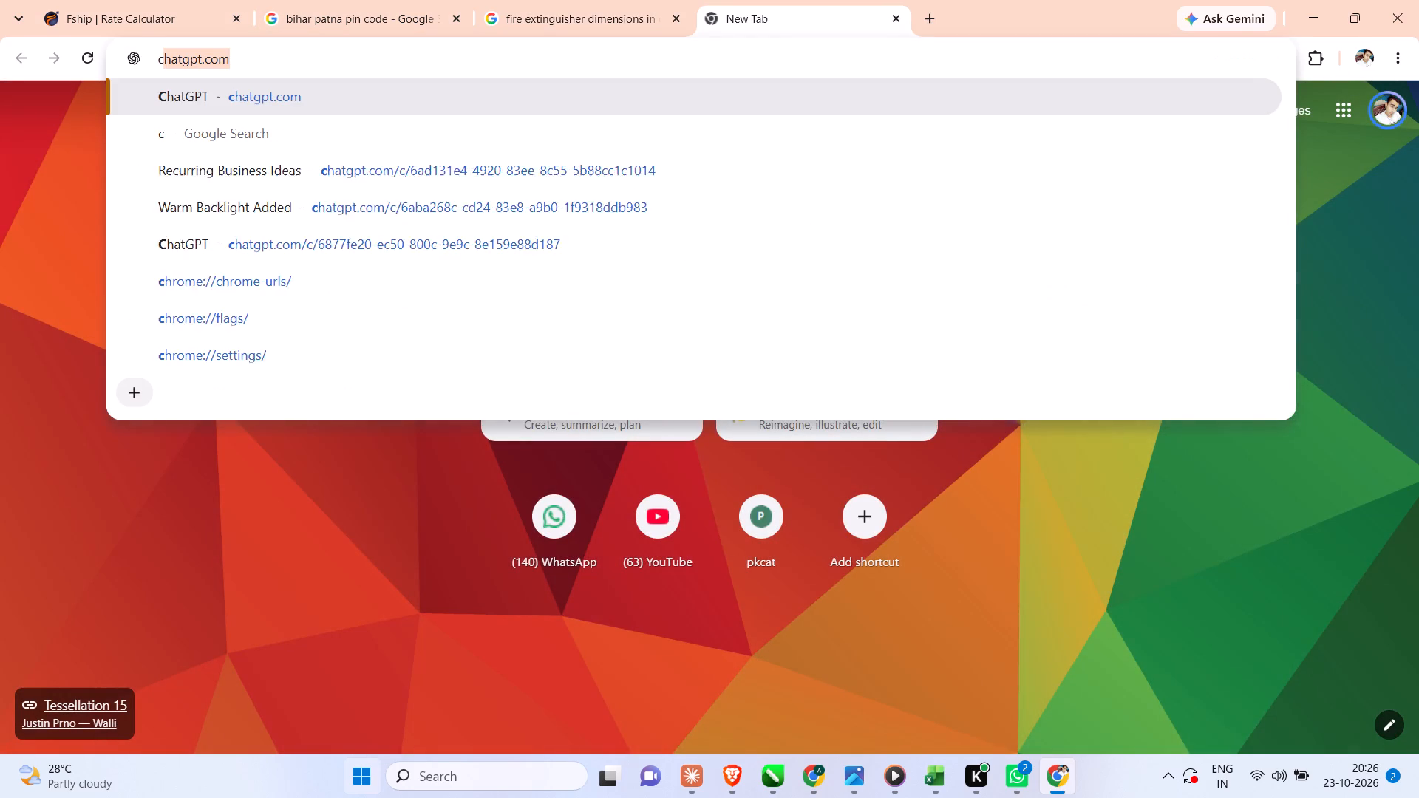
key(BackSpace)
key(BackSpace)
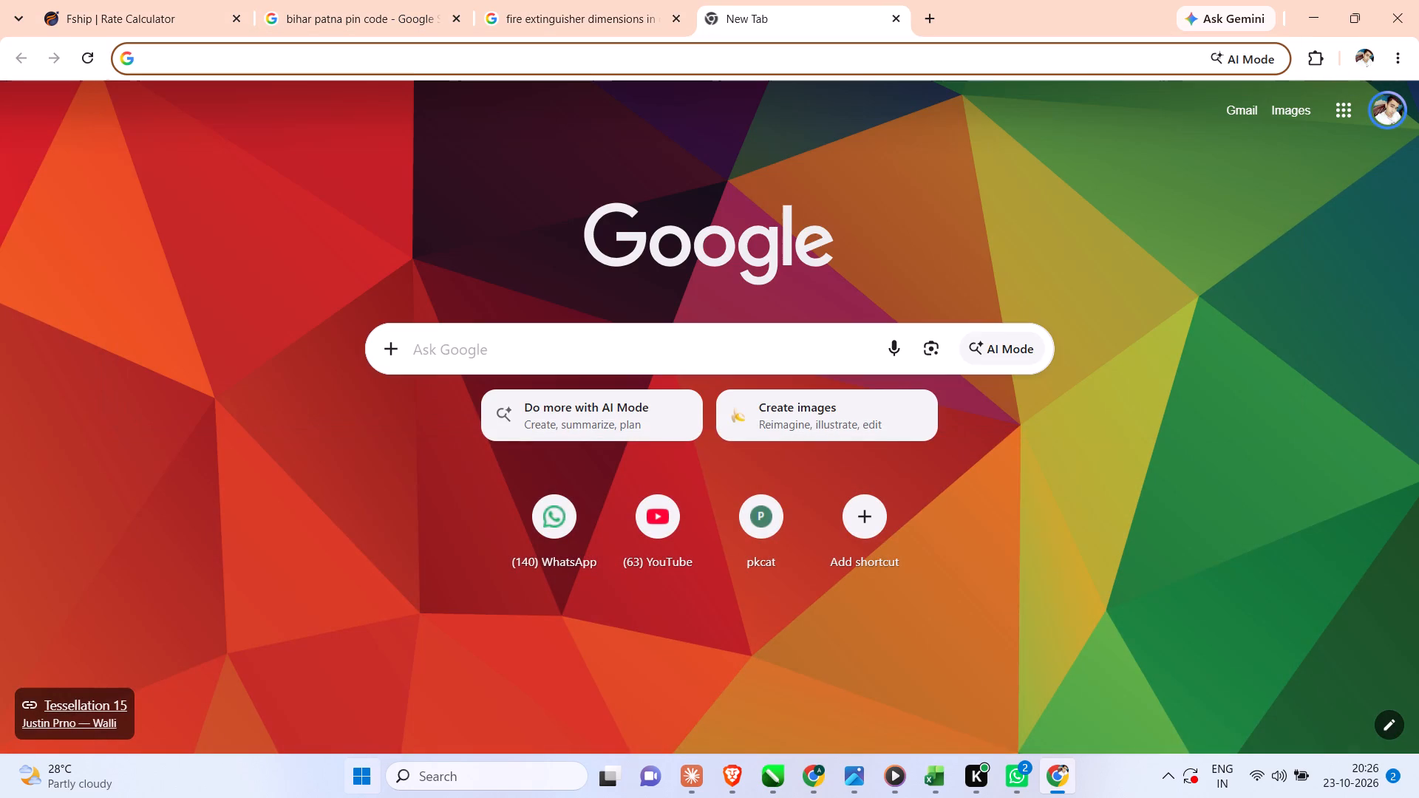
text(cm)
key(space)
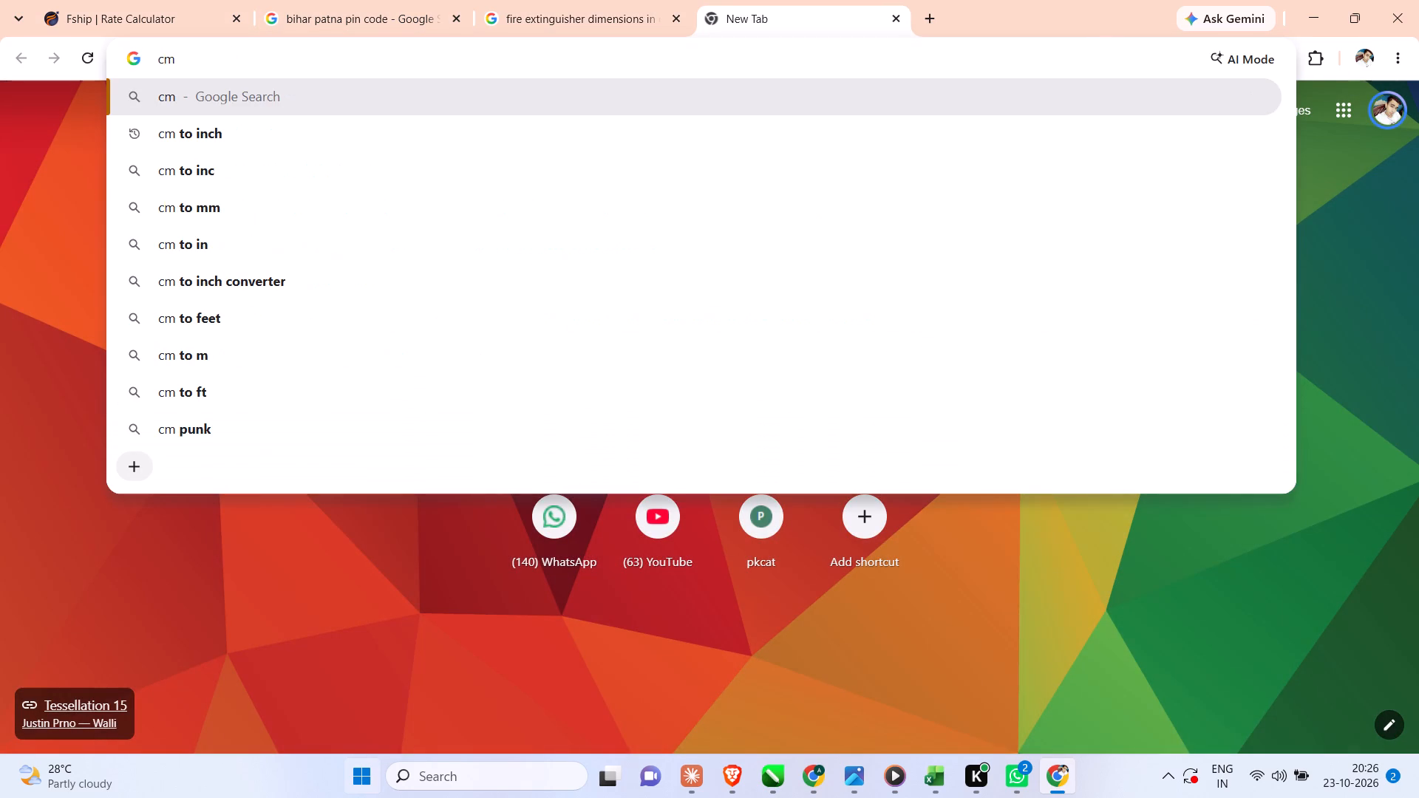
key(Down)
key(Return)
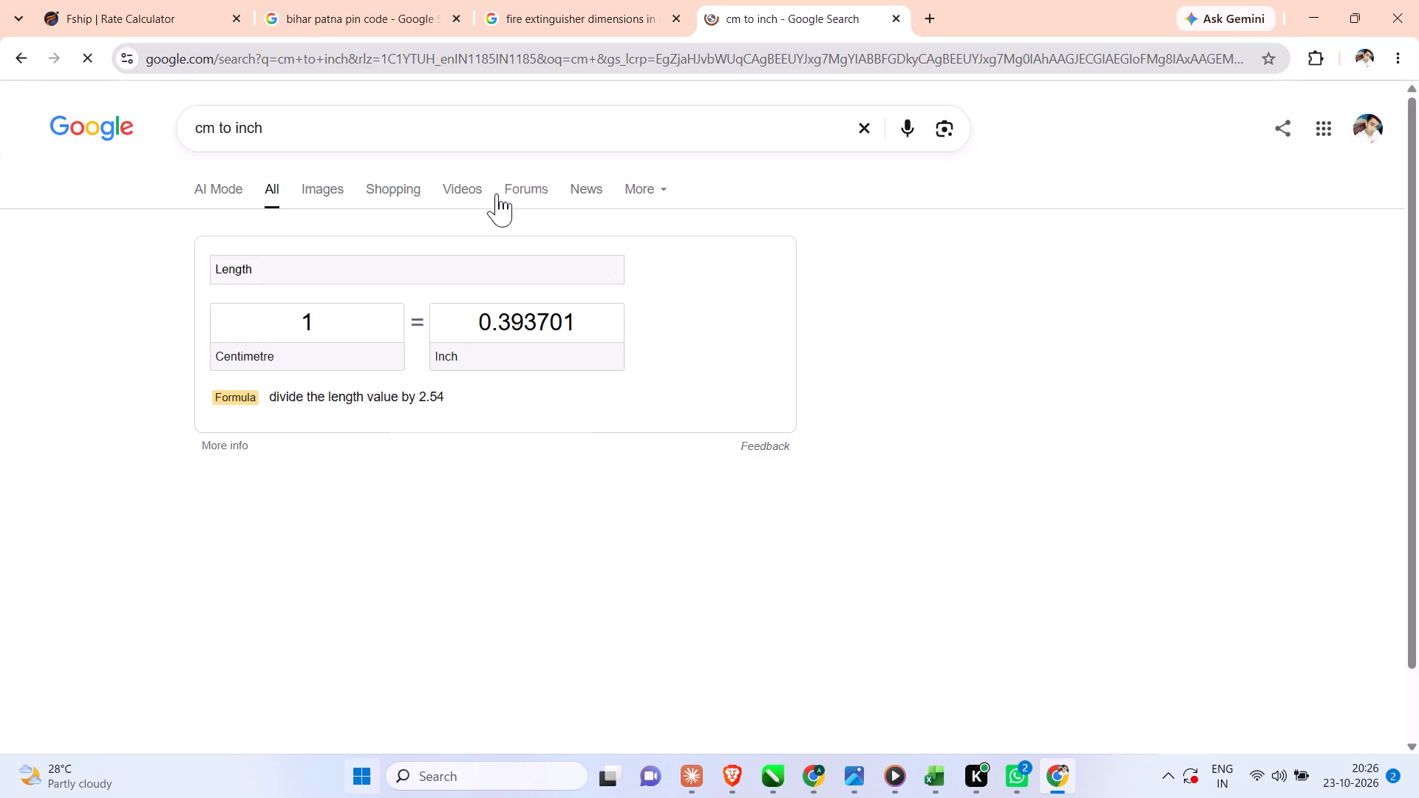
Convert 20 cm to inches in the length converter, then clear the value.
drag(325, 322, 277, 324)
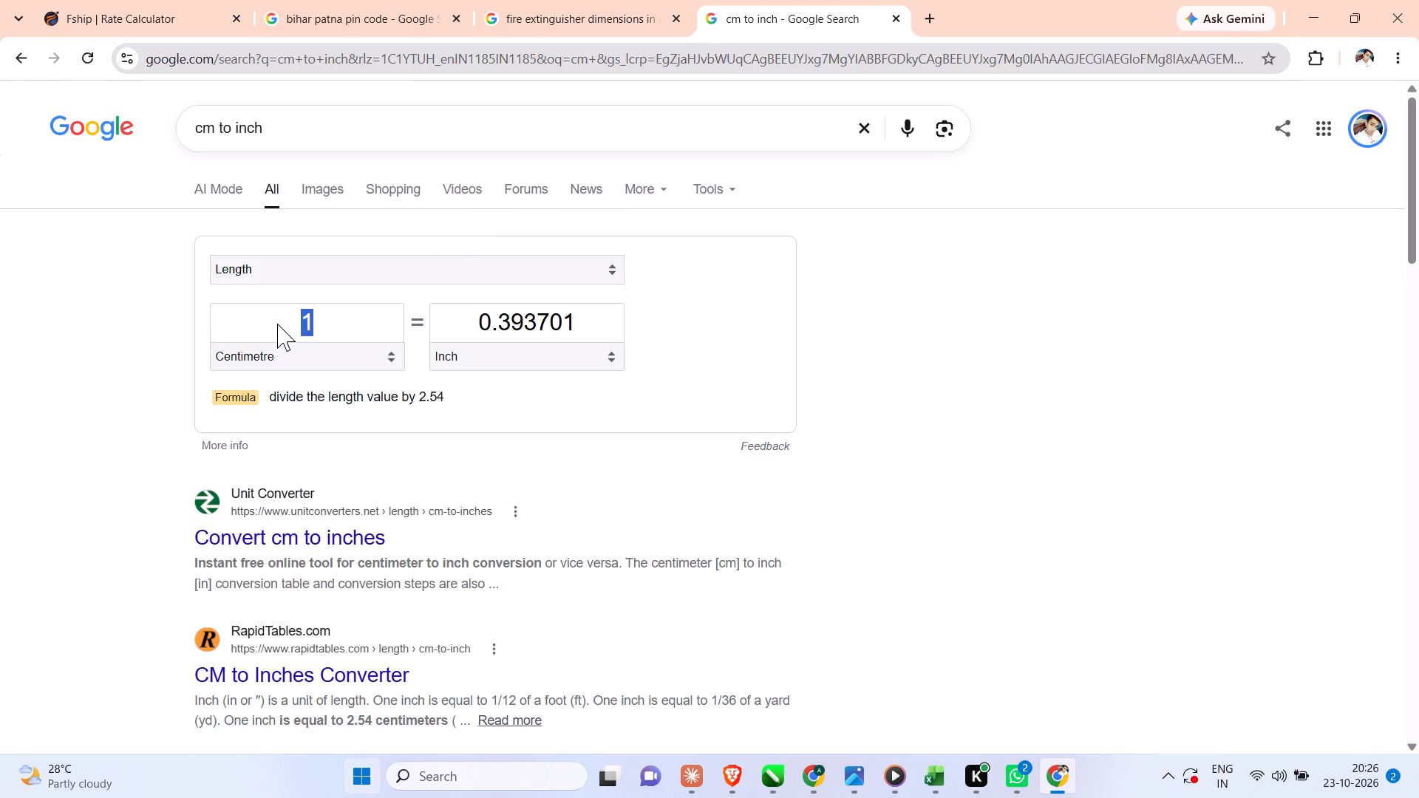
text(20)
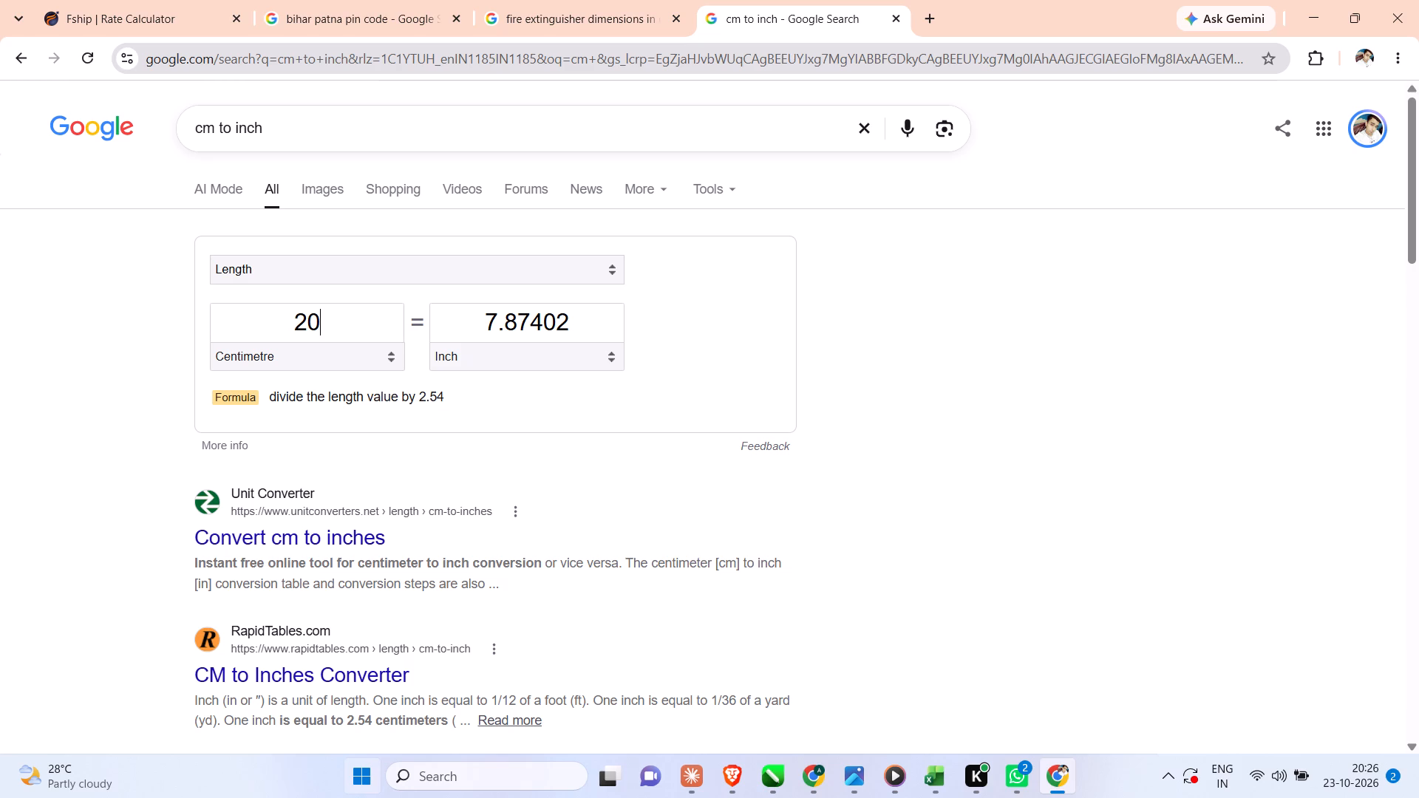
key(BackSpace)
key(BackSpace)
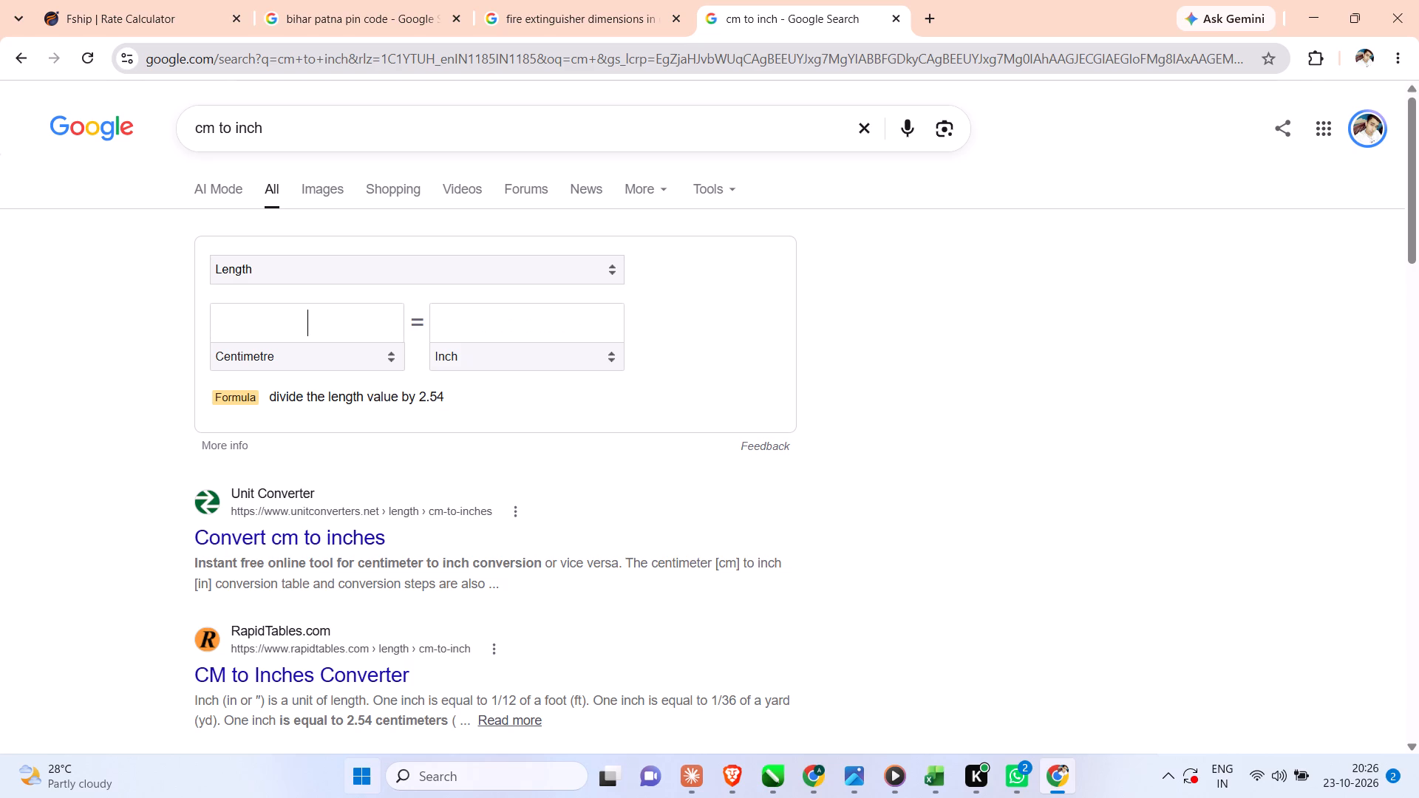
Convert 22 inches to centimetres in the length converter and copy the centimetre result.
click(514, 320)
text(24)
key(BackSpace)
key(BackSpace)
text(22)
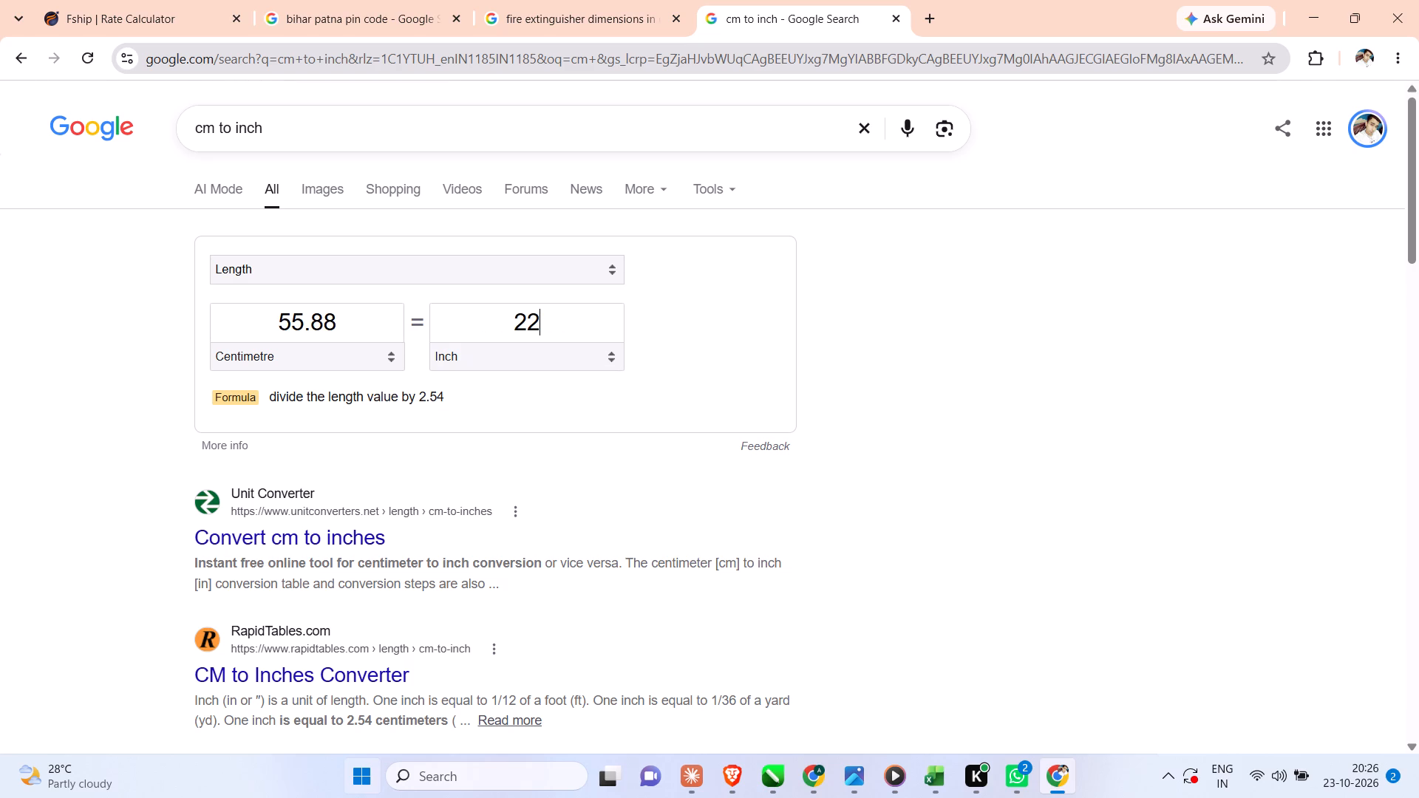
drag(347, 324, 289, 318)
key(ctrl+c)
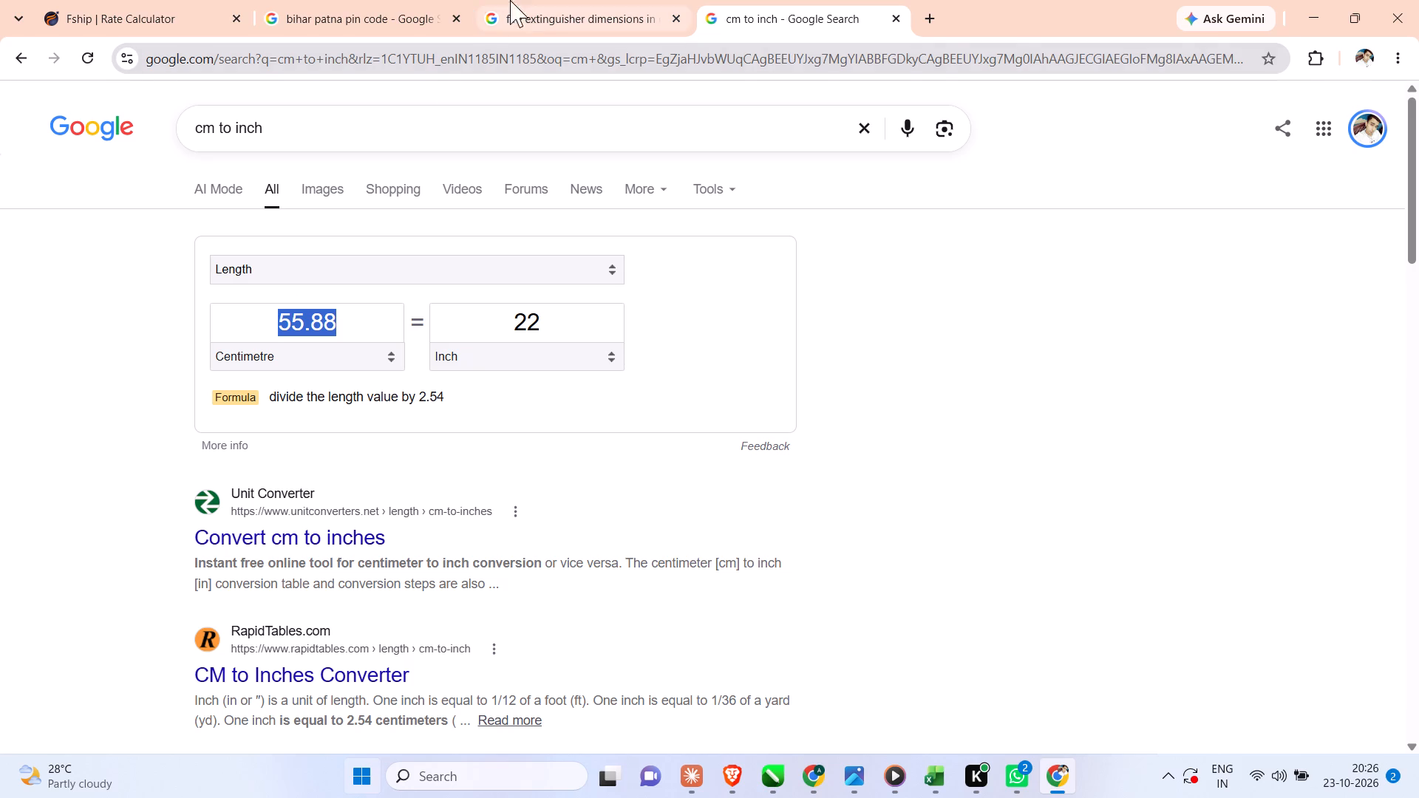
Compare the Height entered in the Fship rate calculator with the converted value for 22 inches, ending in the calculator.
click(525, 0)
click(281, 0)
click(186, 10)
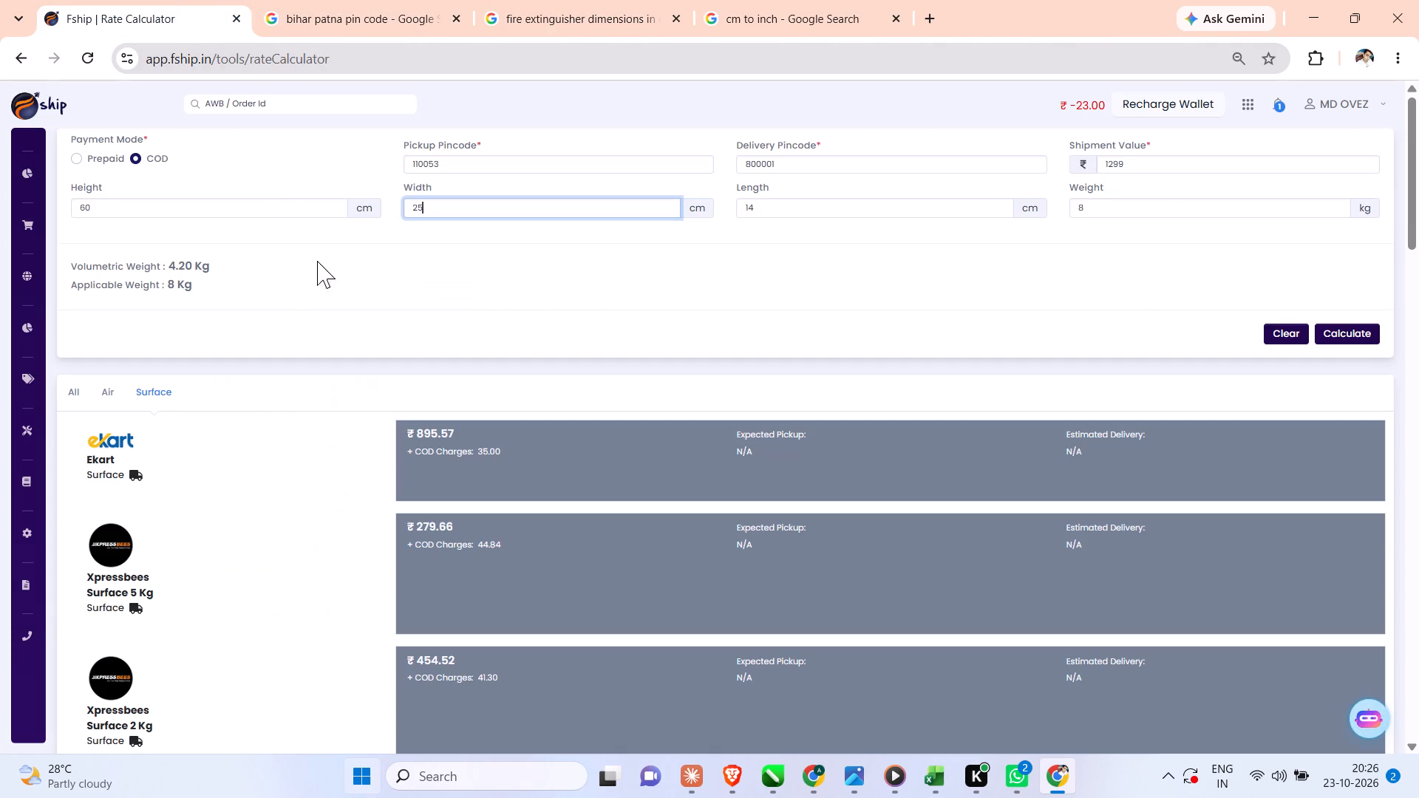
click(233, 216)
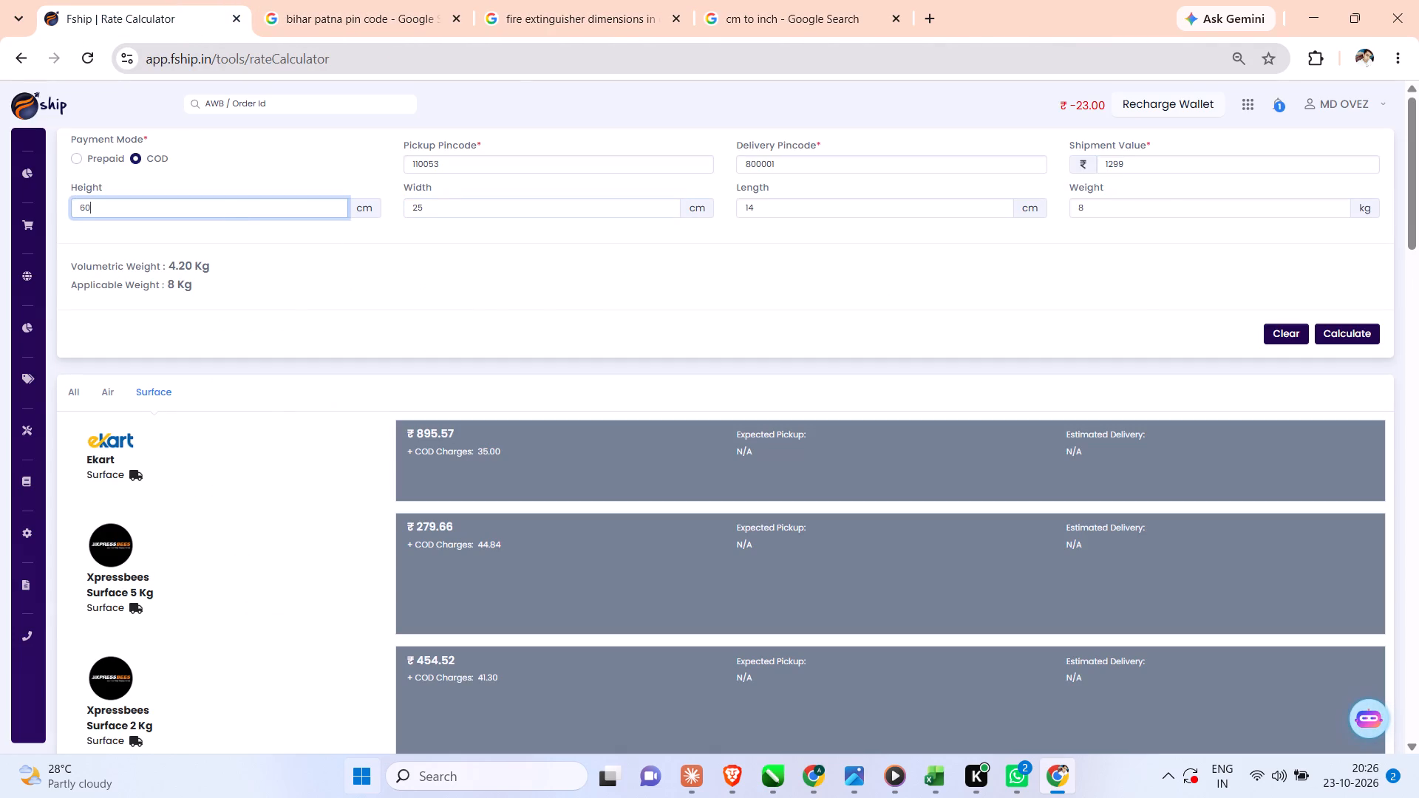
click(758, 0)
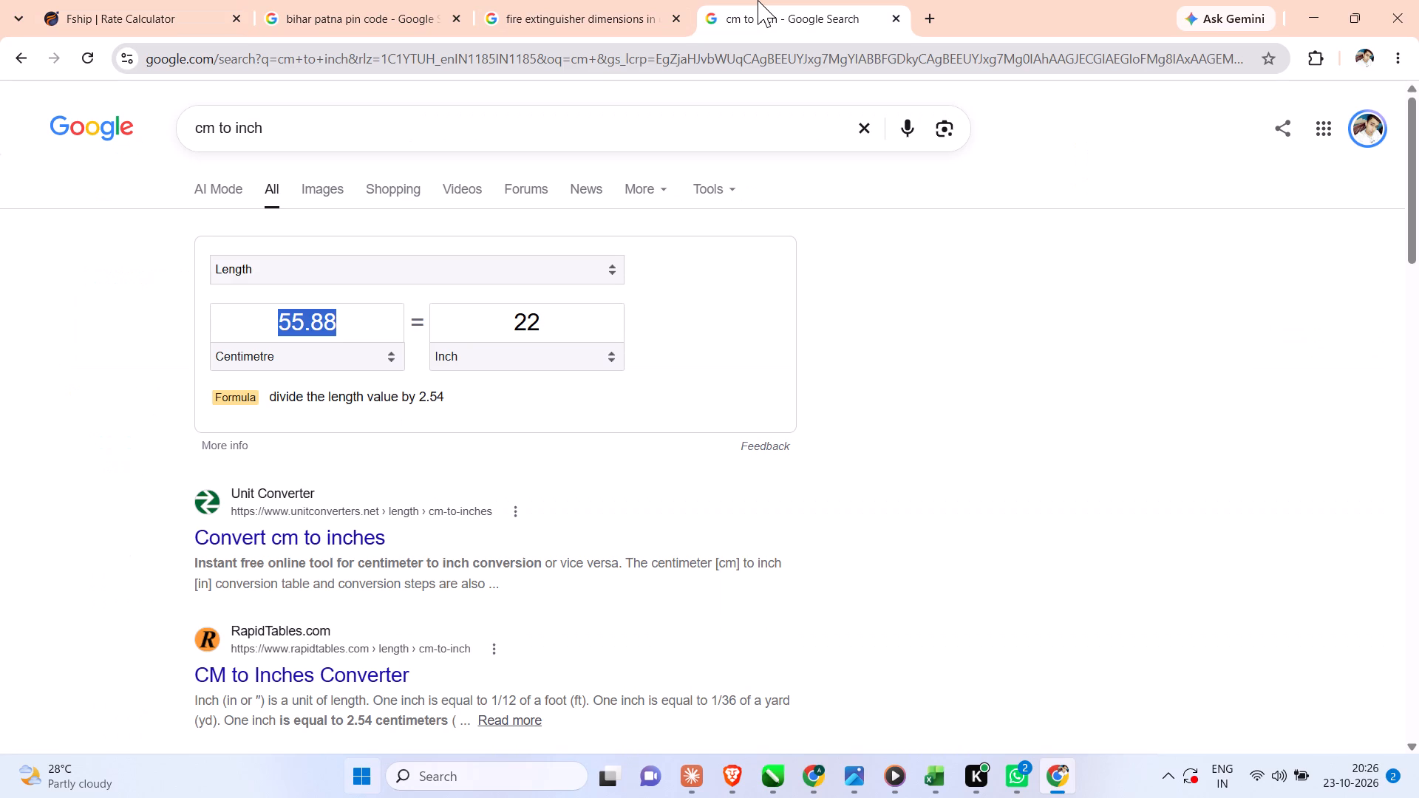
click(358, 4)
click(154, 18)
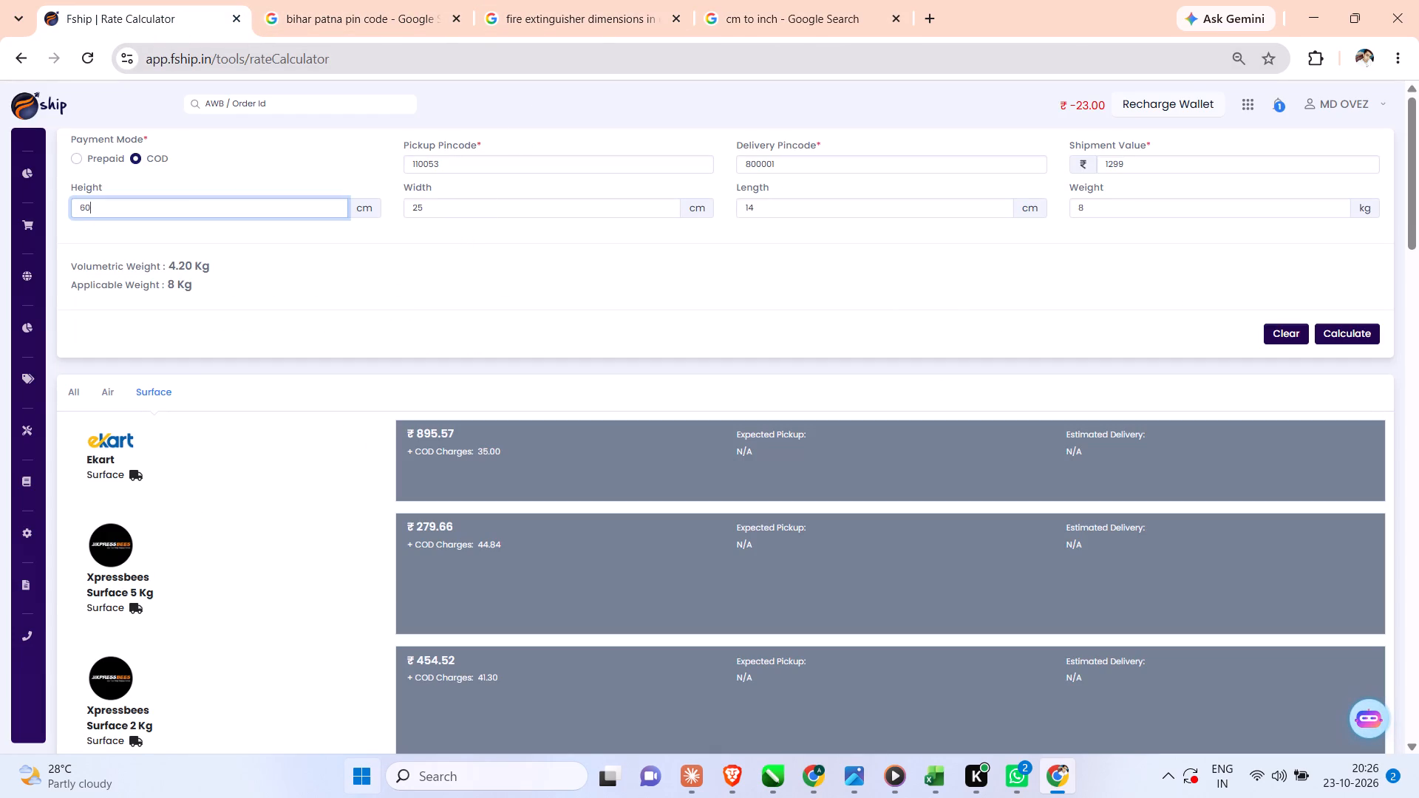
Set the shipment Width to 6 cm.
drag(441, 202, 407, 211)
key(6)
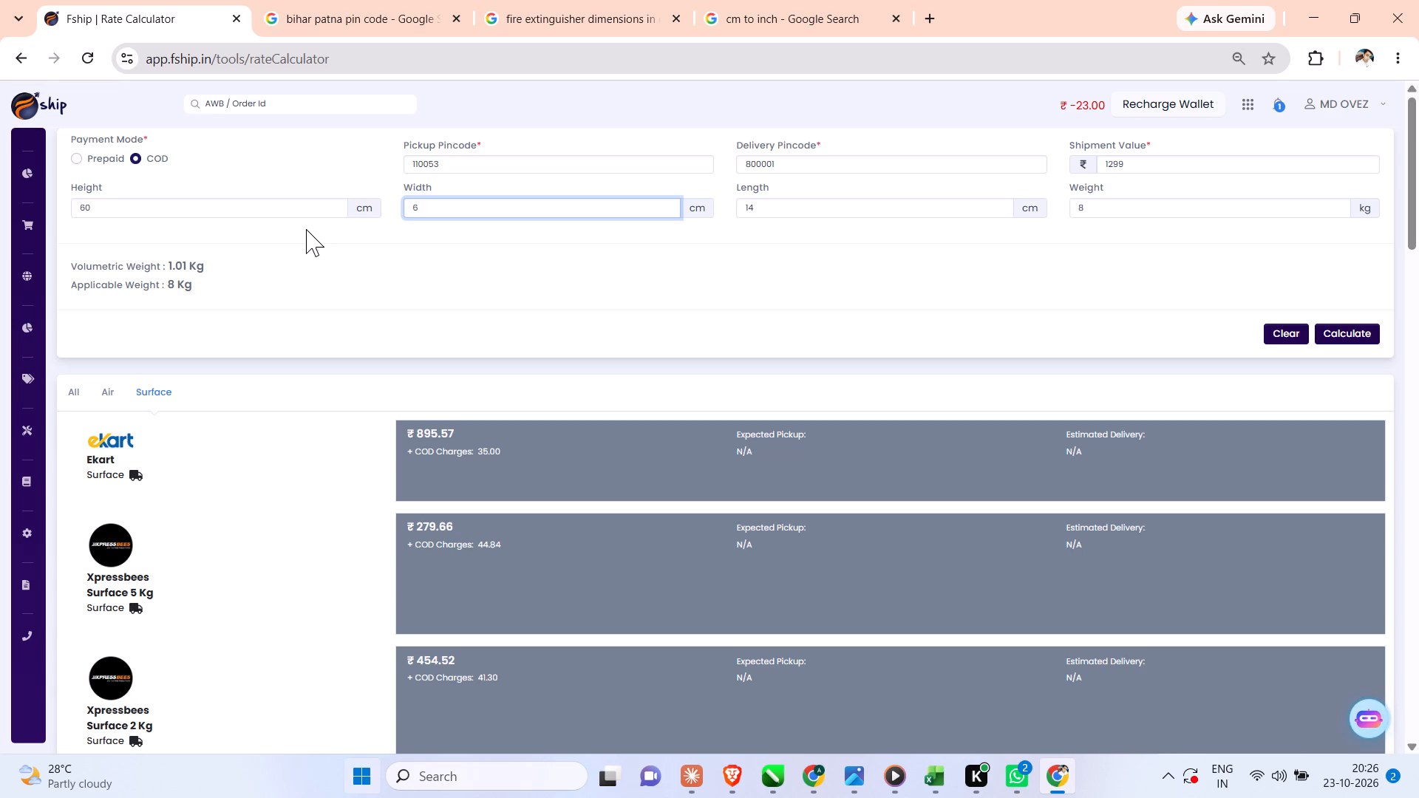
Switch to the cm to inch converter and convert 6 inches to centimetres.
click(746, 0)
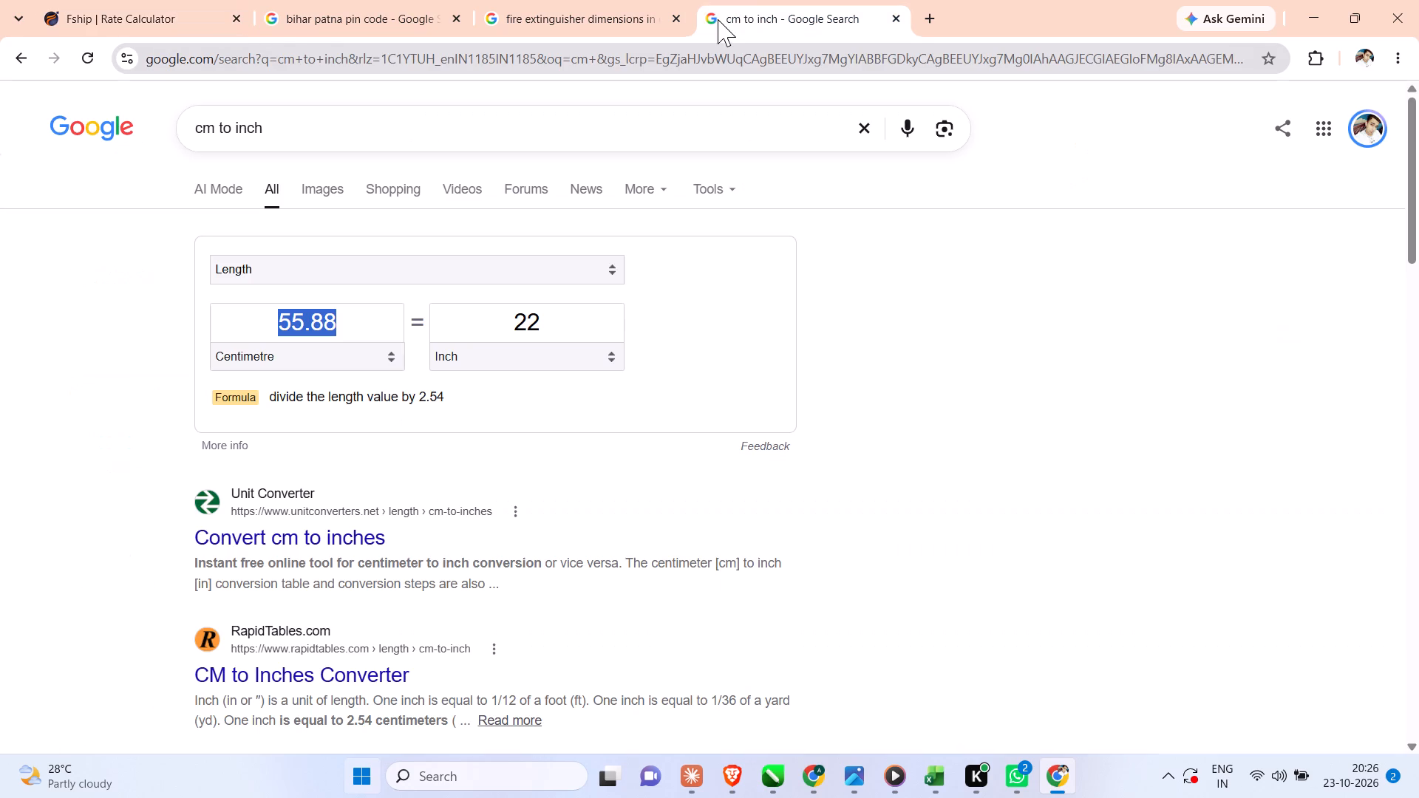
key(6)
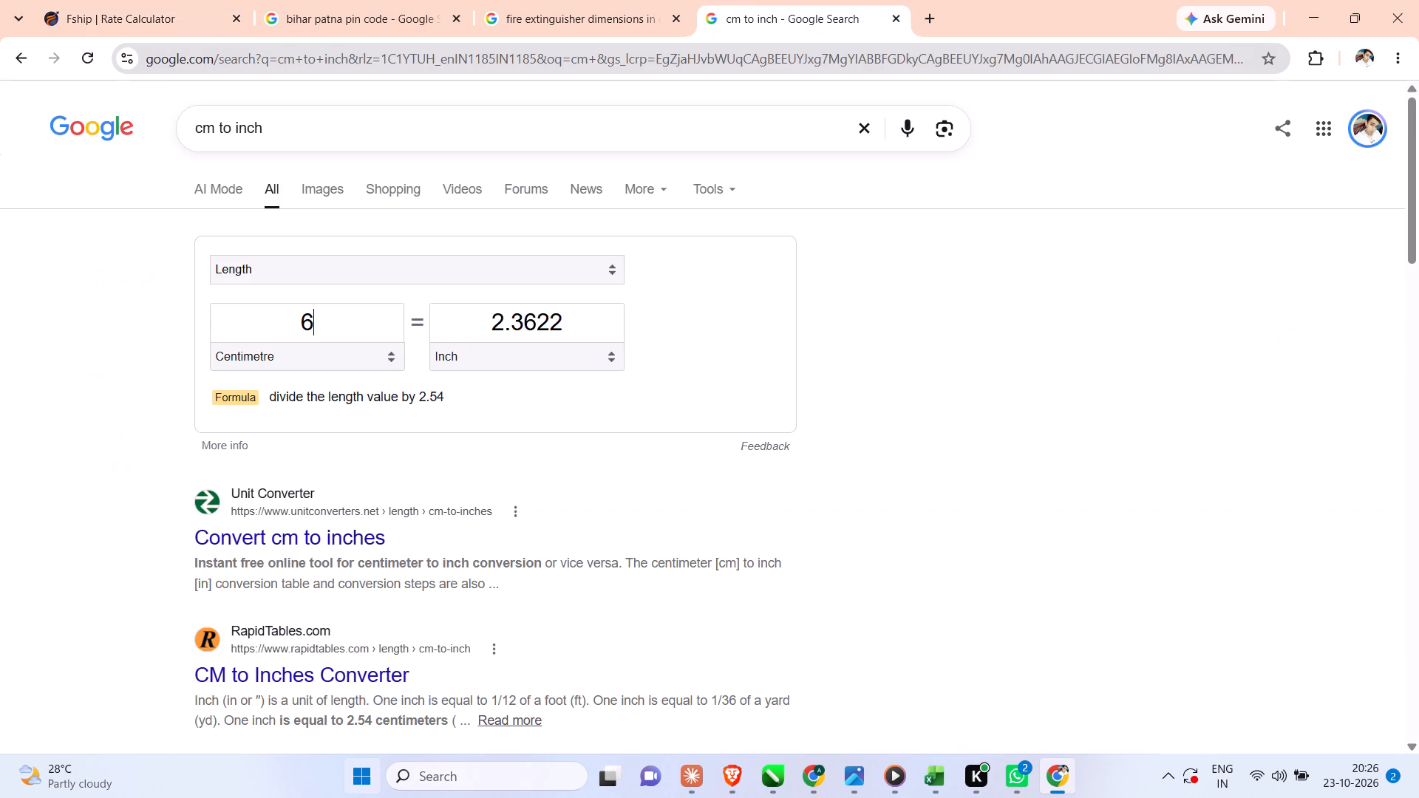
drag(564, 316, 421, 324)
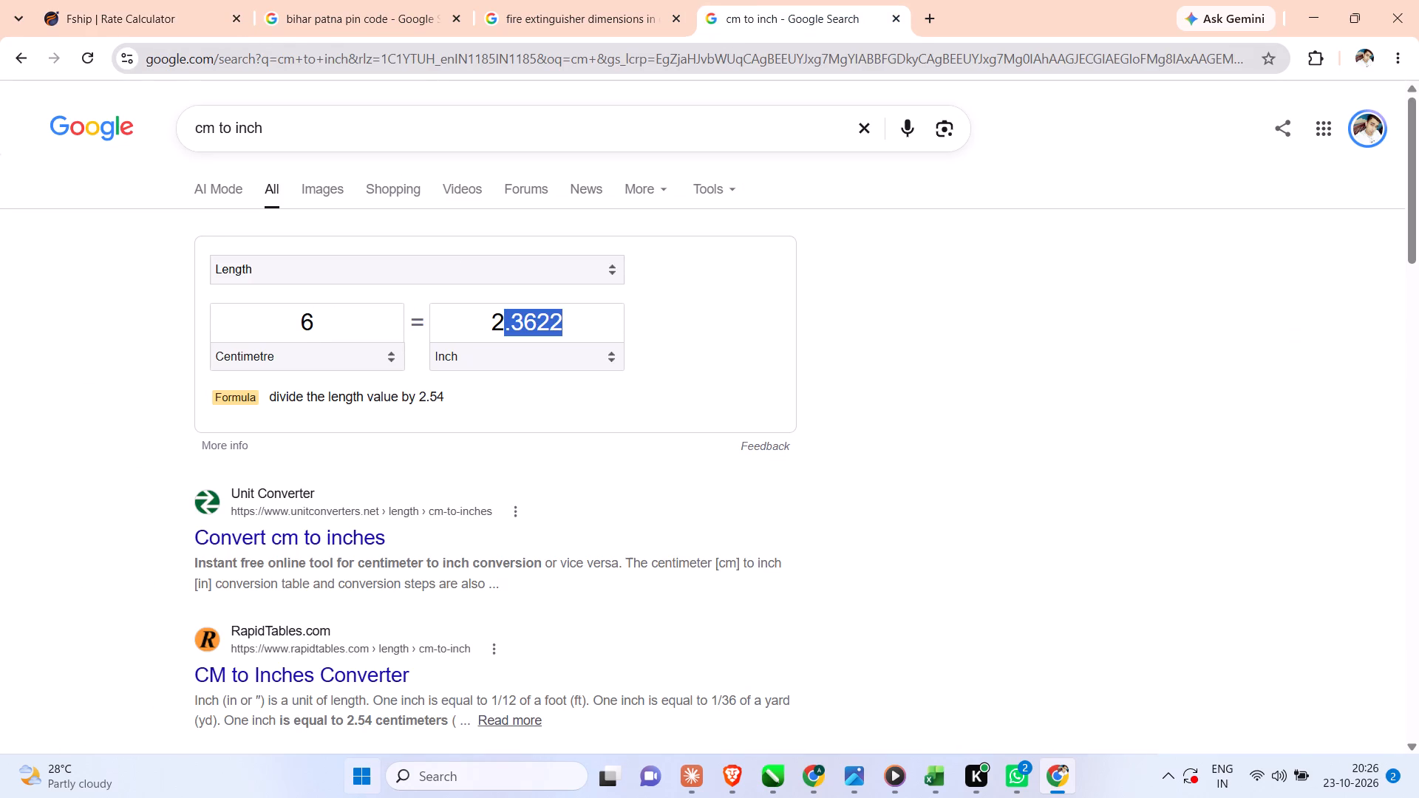
key(6)
drag(342, 323, 259, 335)
drag(541, 327, 509, 332)
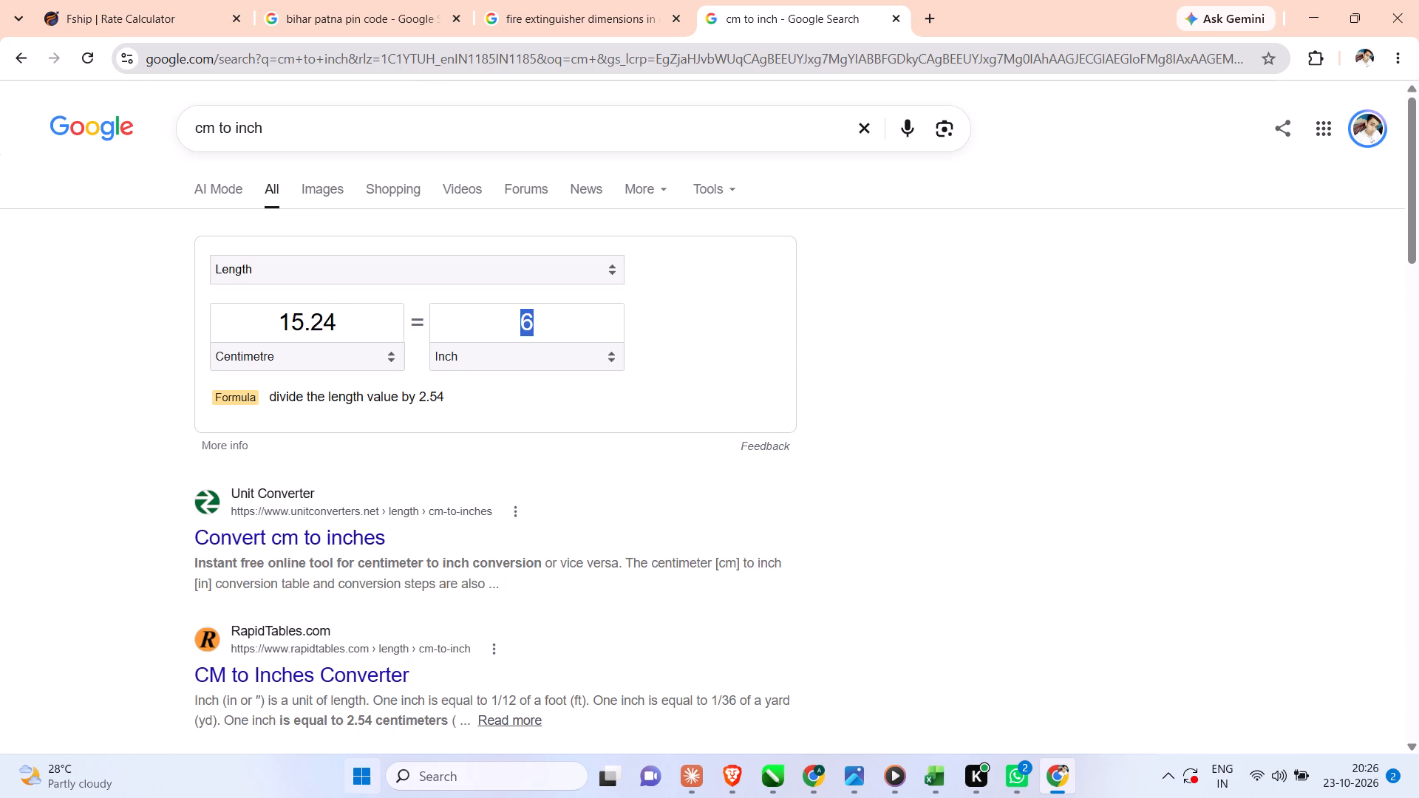
Convert 7 inches to centimetres and set the shipment Width in the Fship rate calculator to 17.78 cm.
key(7)
drag(342, 317, 251, 330)
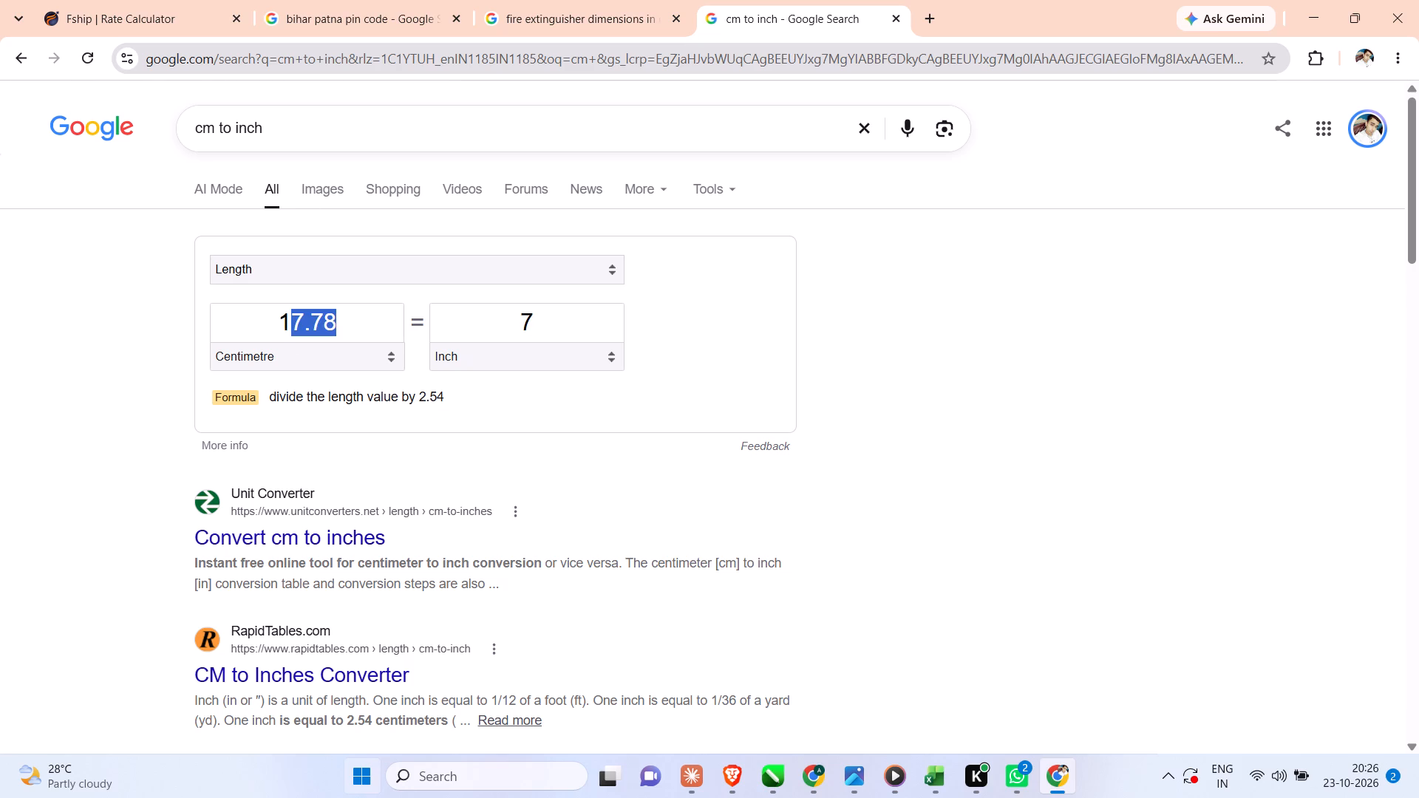
key(ctrl+c)
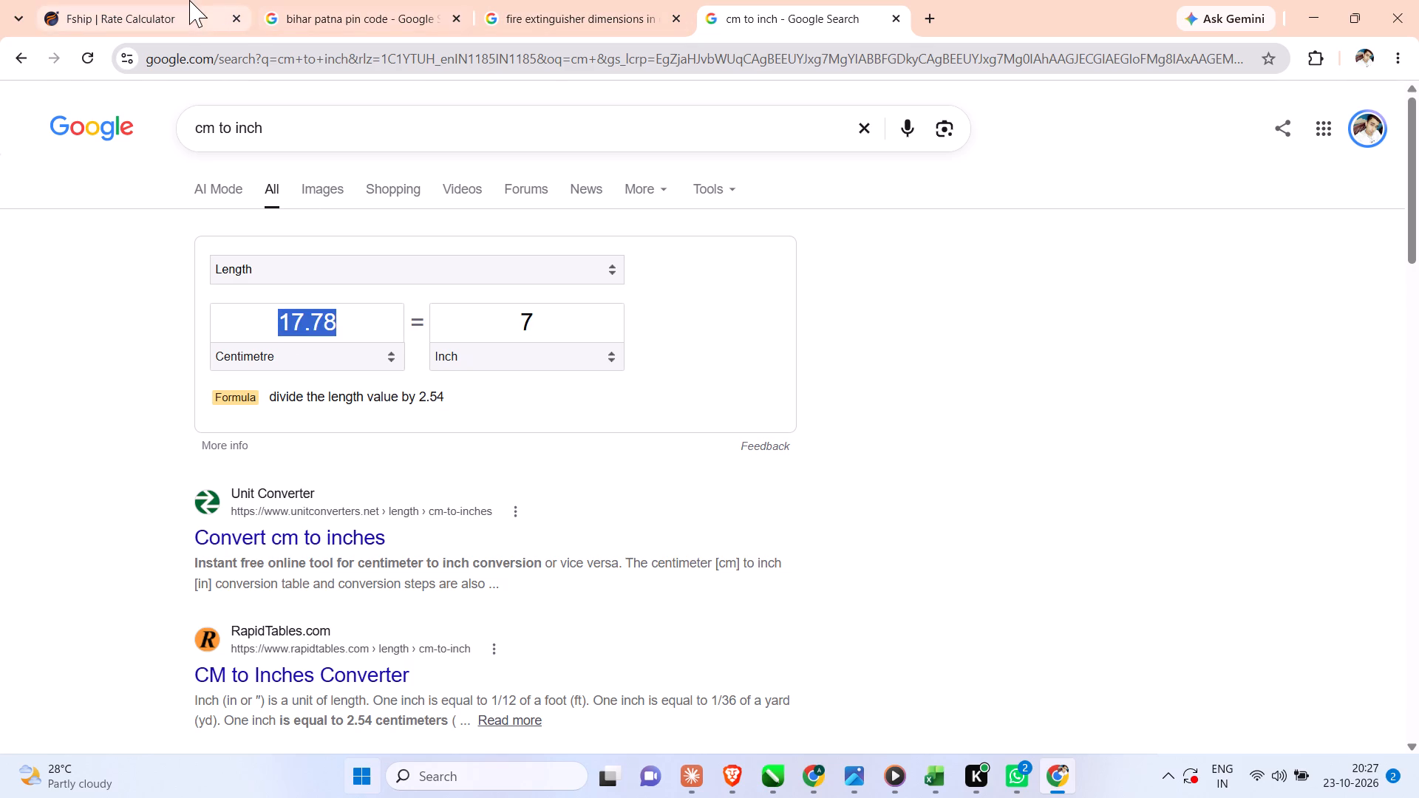
click(189, 0)
drag(463, 211, 390, 211)
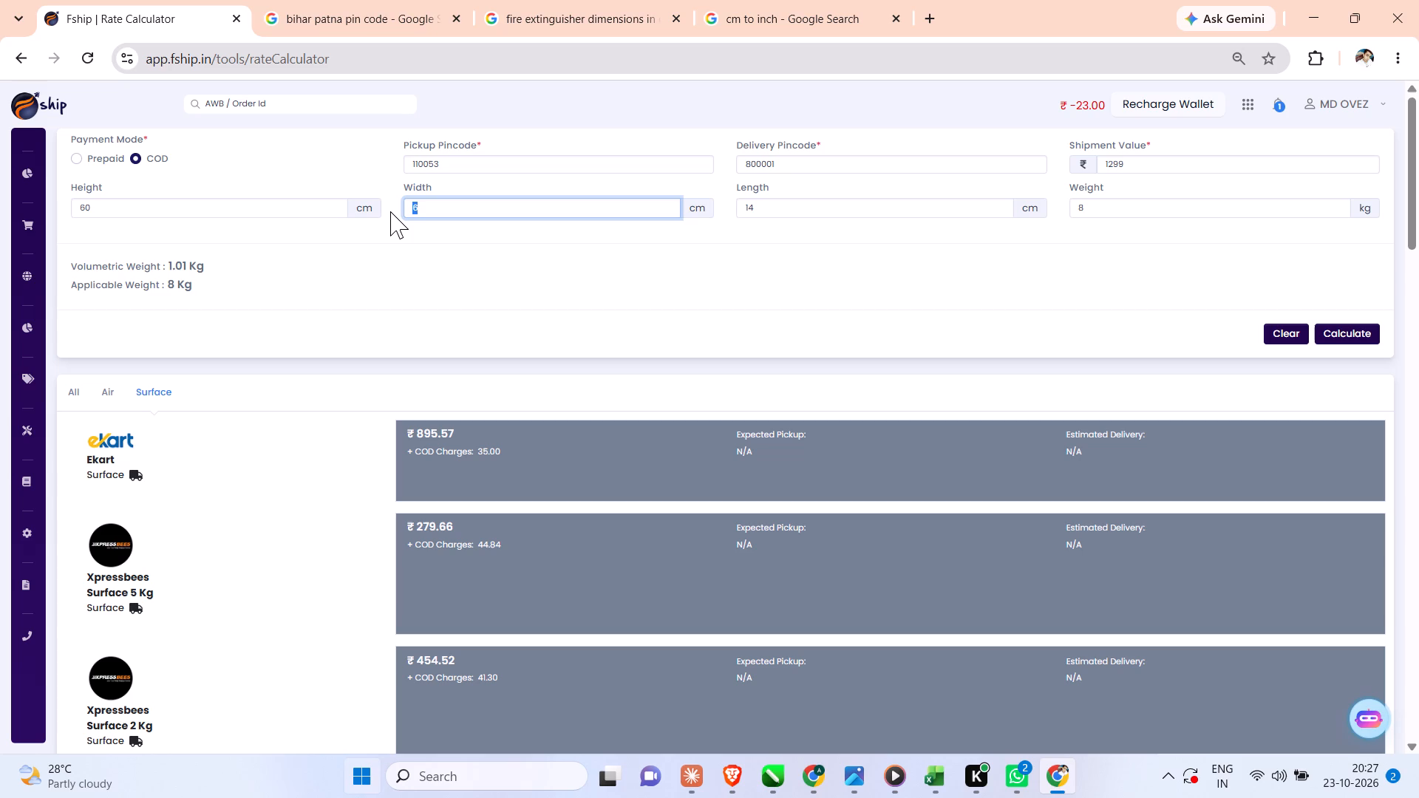
key(ctrl+v)
Copy the converted 7-inch value again and set the shipment Length in the rate calculator to 17.78 cm.
click(772, 17)
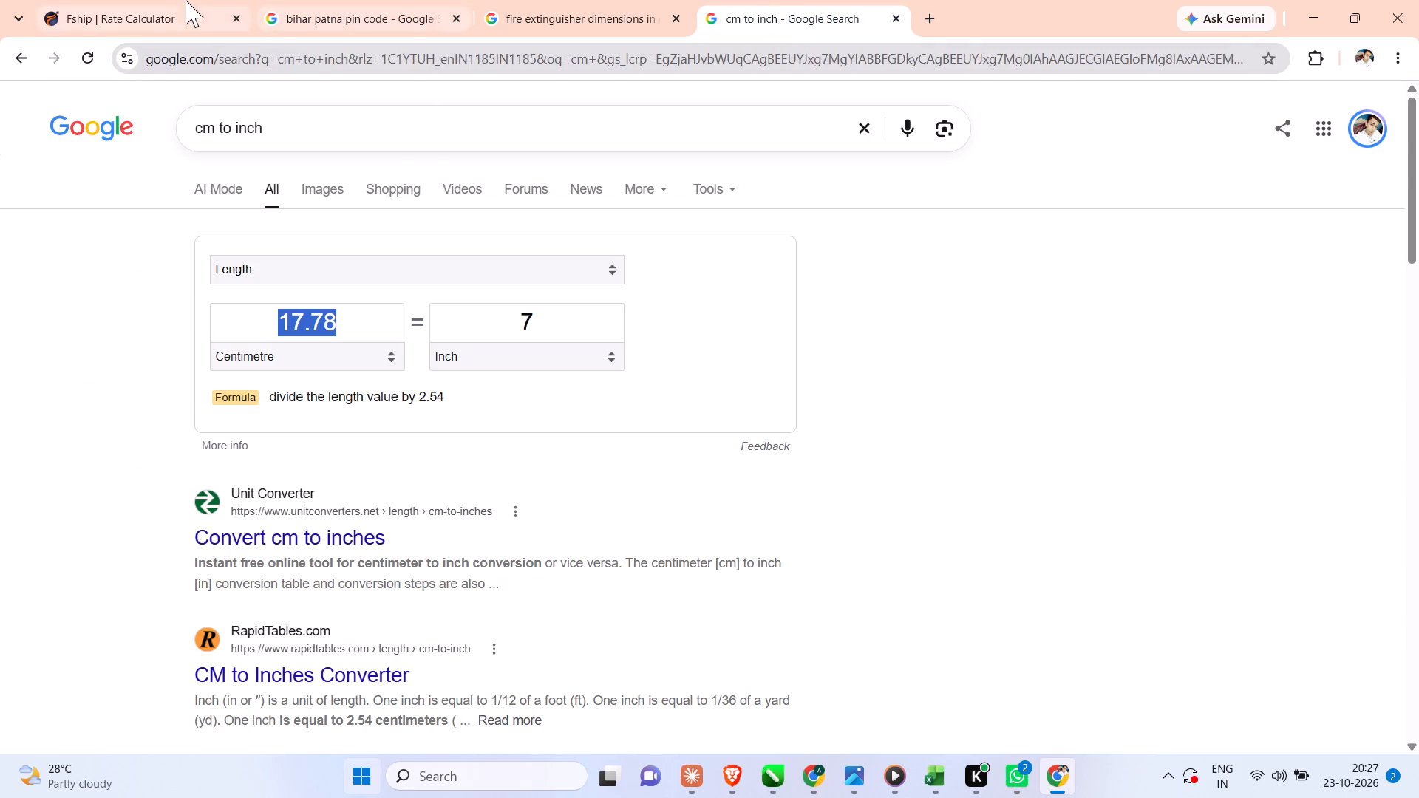
click(171, 0)
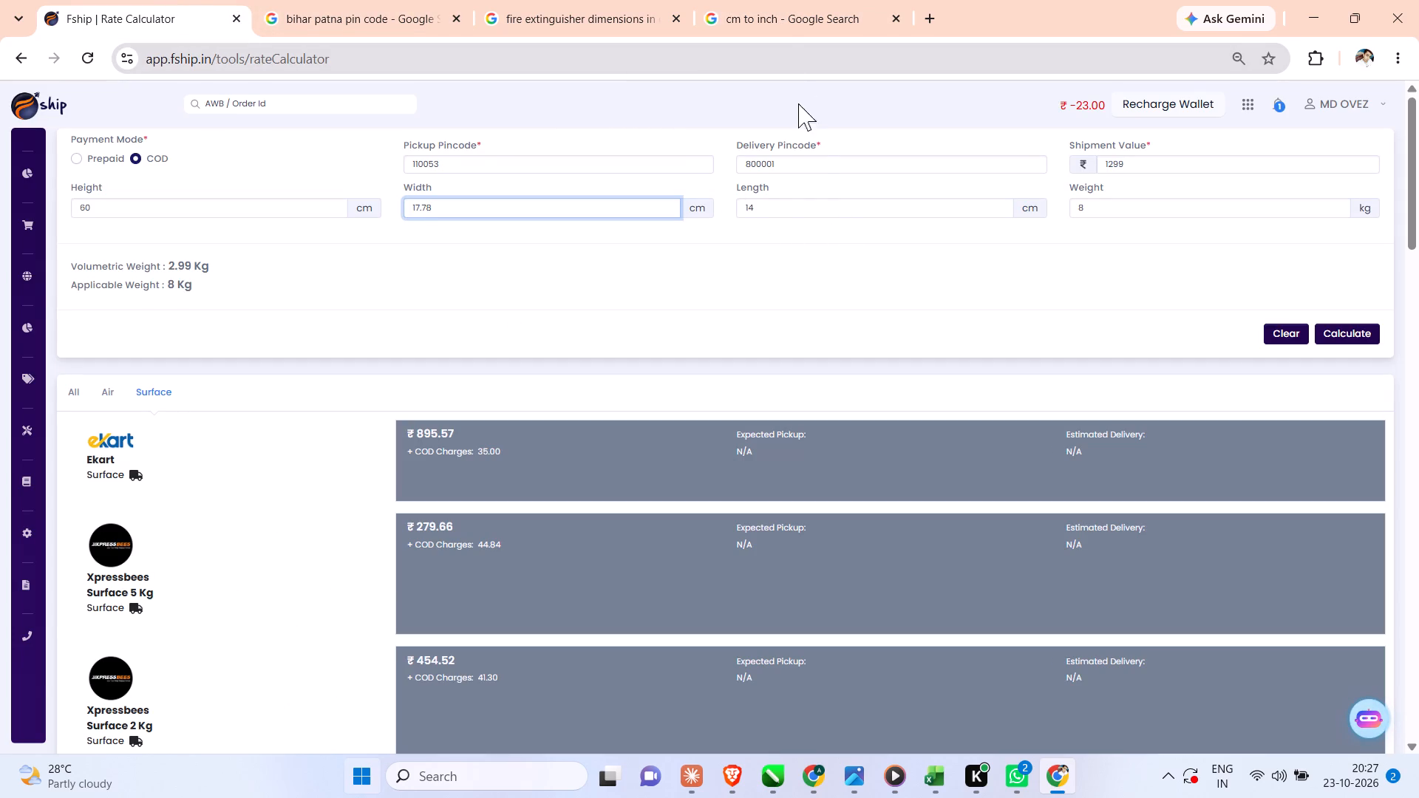
click(789, 14)
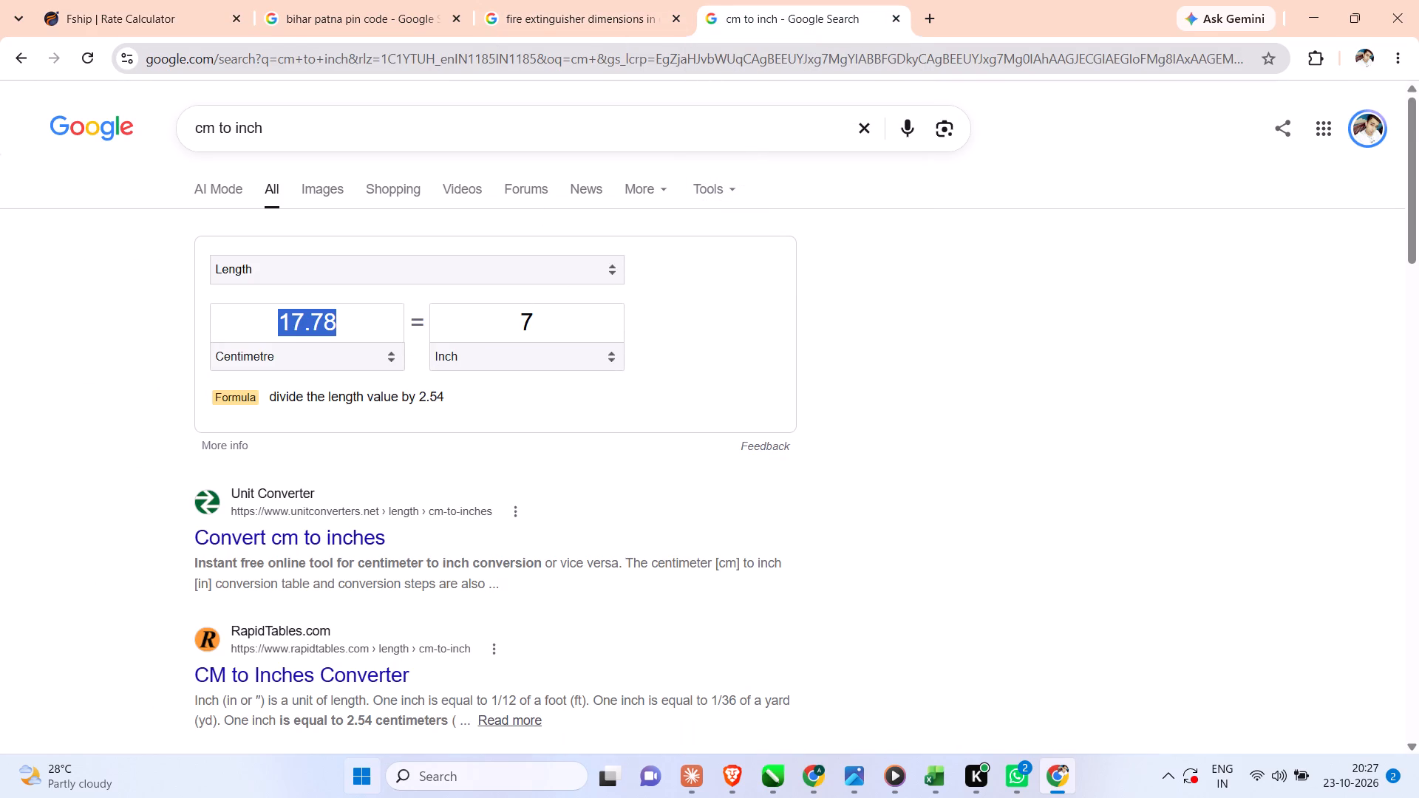
key(ctrl+c)
click(143, 24)
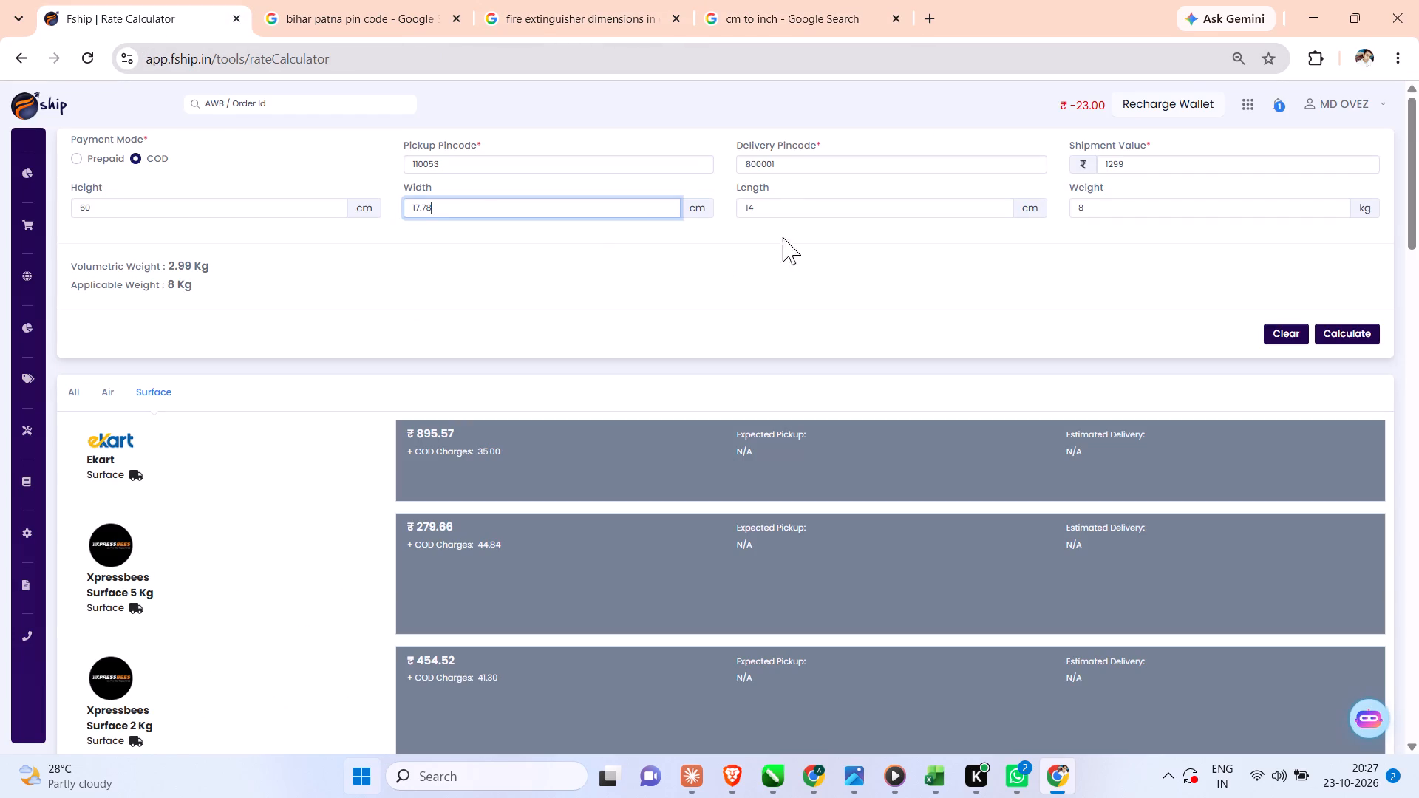
drag(803, 214, 651, 247)
key(ctrl+v)
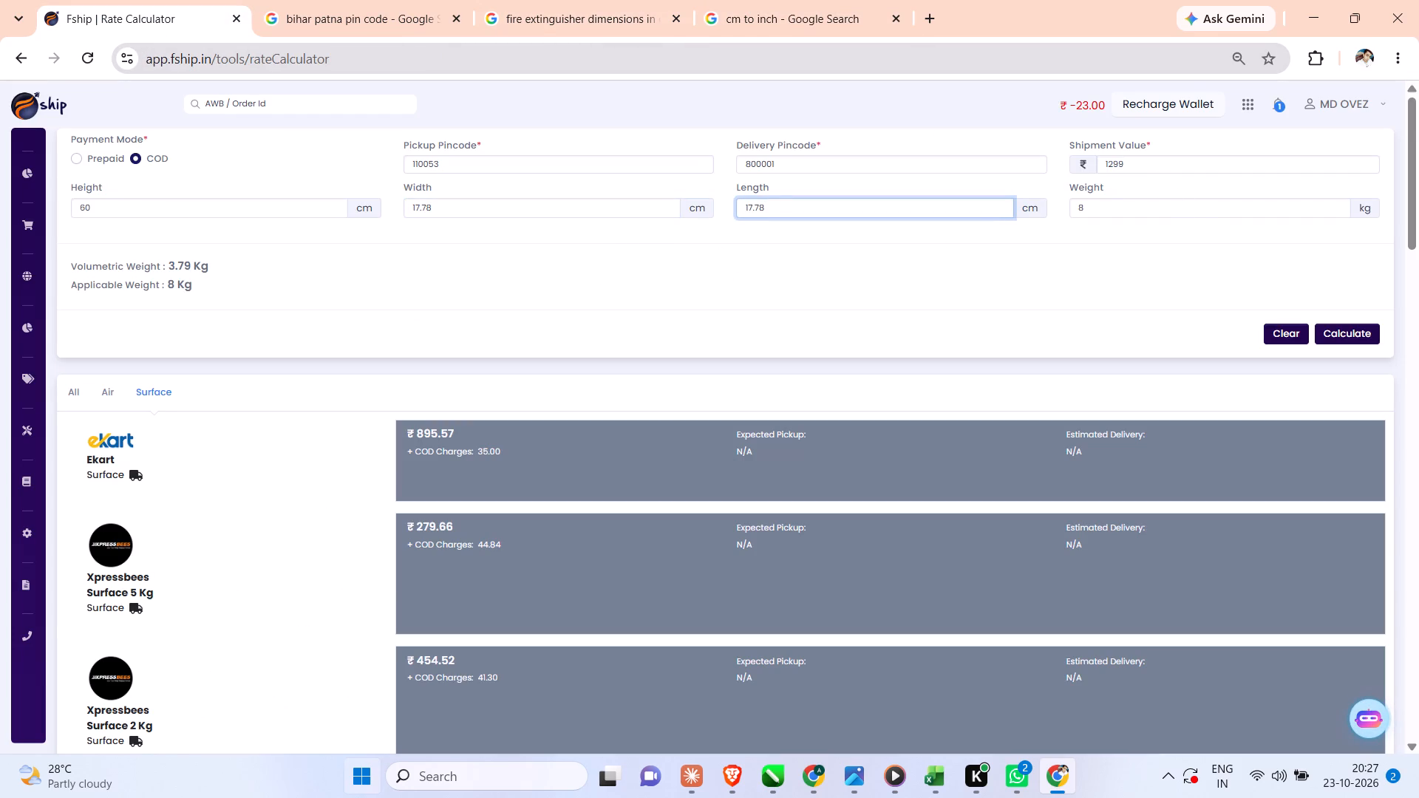
Recalculate the courier rates with the new dimensions and filter the results to Surface services.
click(1140, 207)
click(1344, 336)
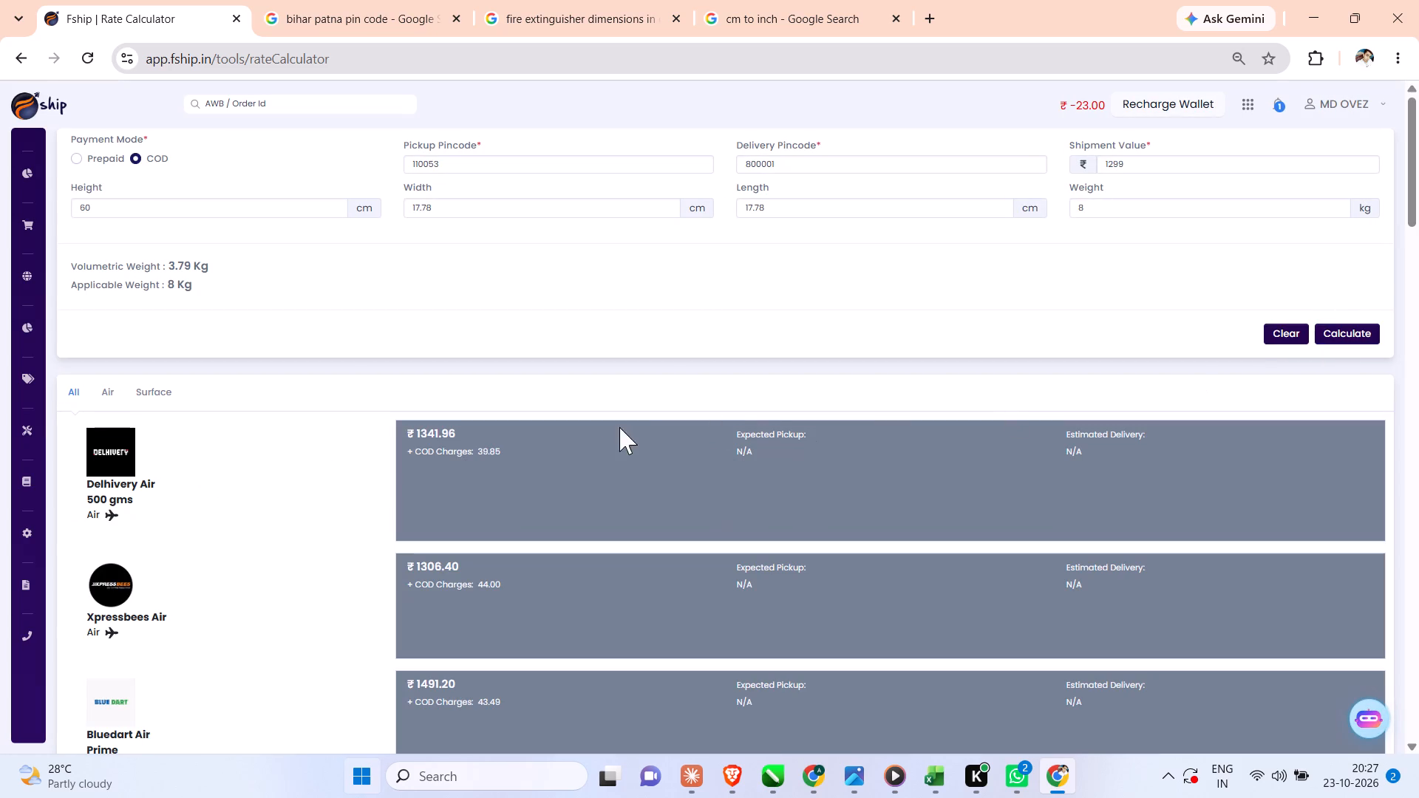
scroll(480, 512, down, 1)
scroll(155, 296, up, 2)
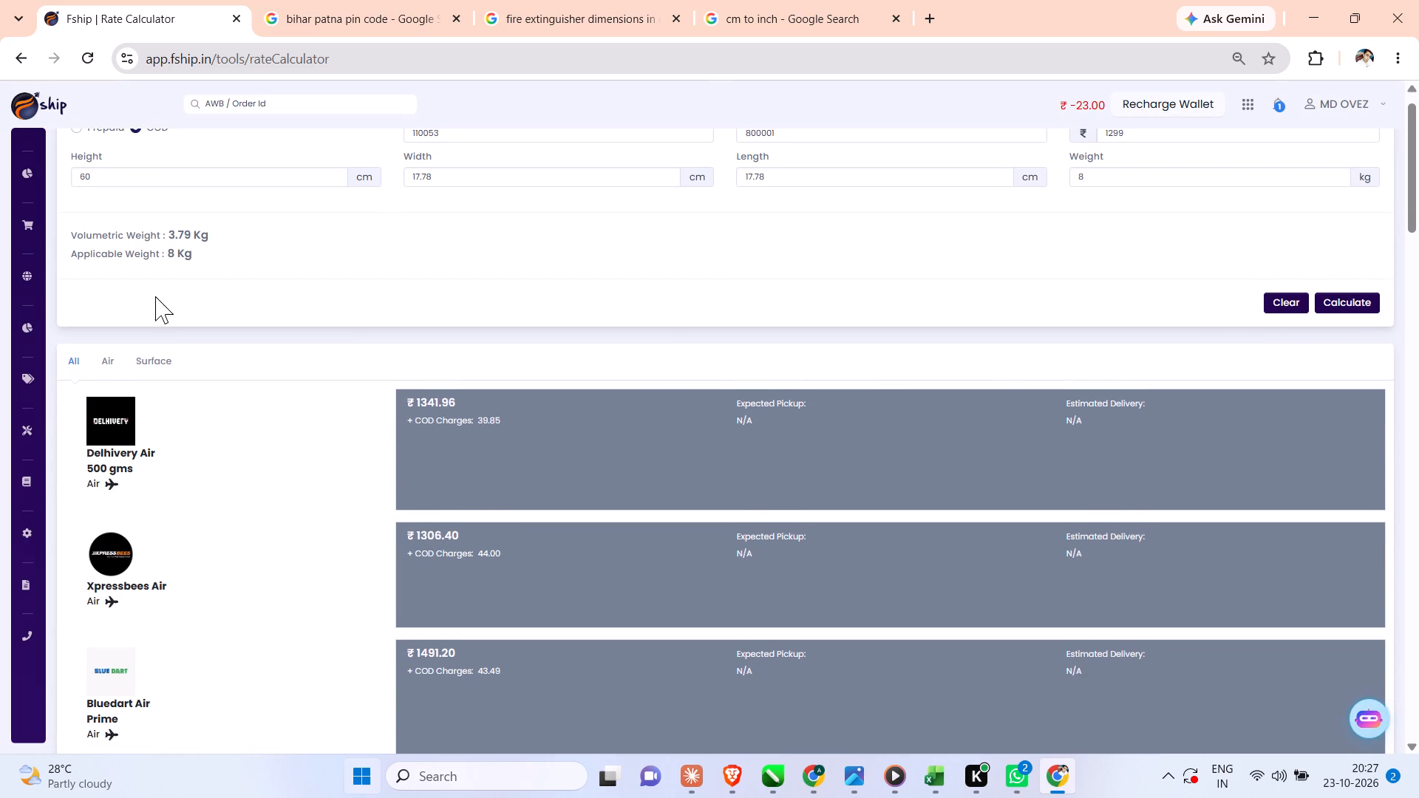
scroll(155, 296, up, 9)
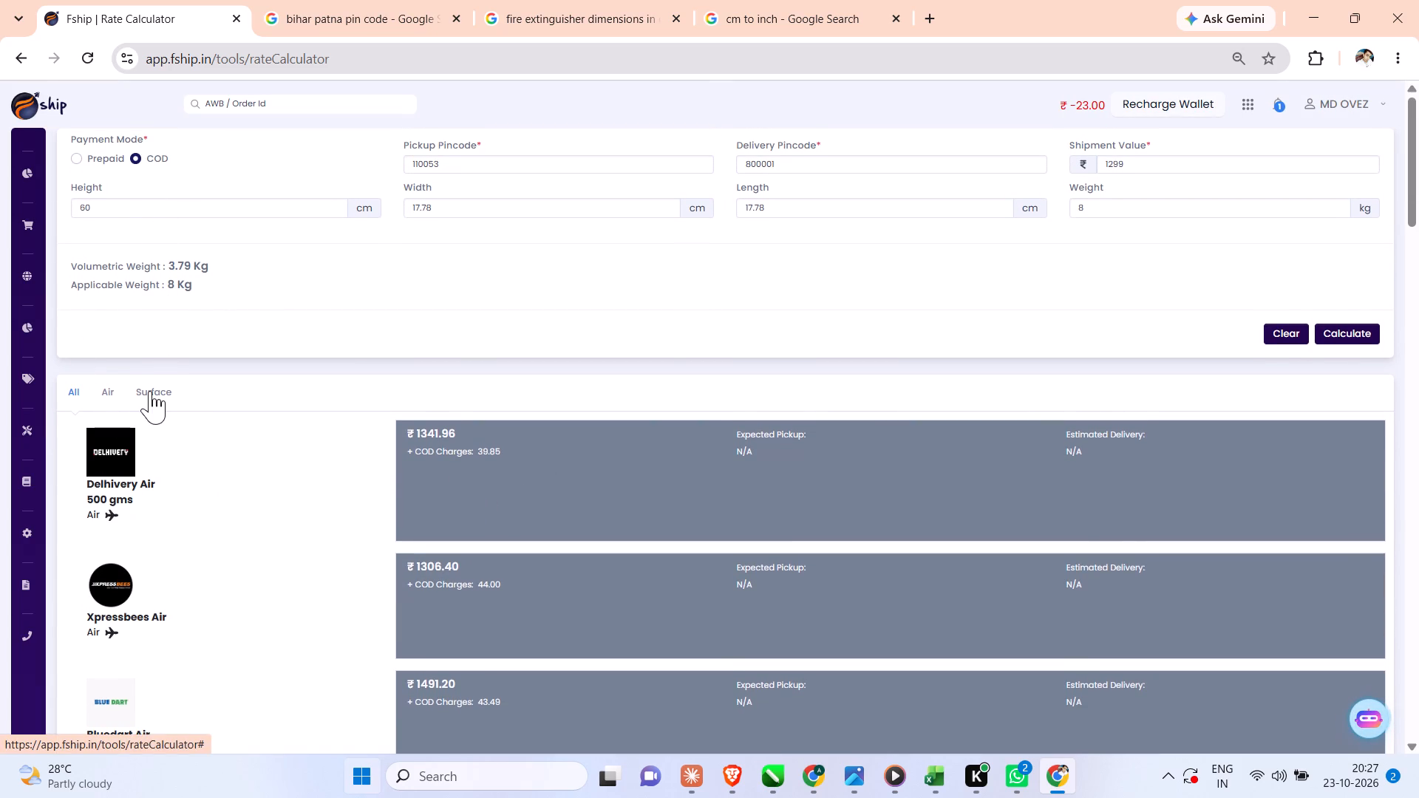
click(150, 391)
Compare the surface rates and COD charges of all listed couriers, from Ekart to Maruti Surface 2 Kg.
scroll(314, 534, down, 1)
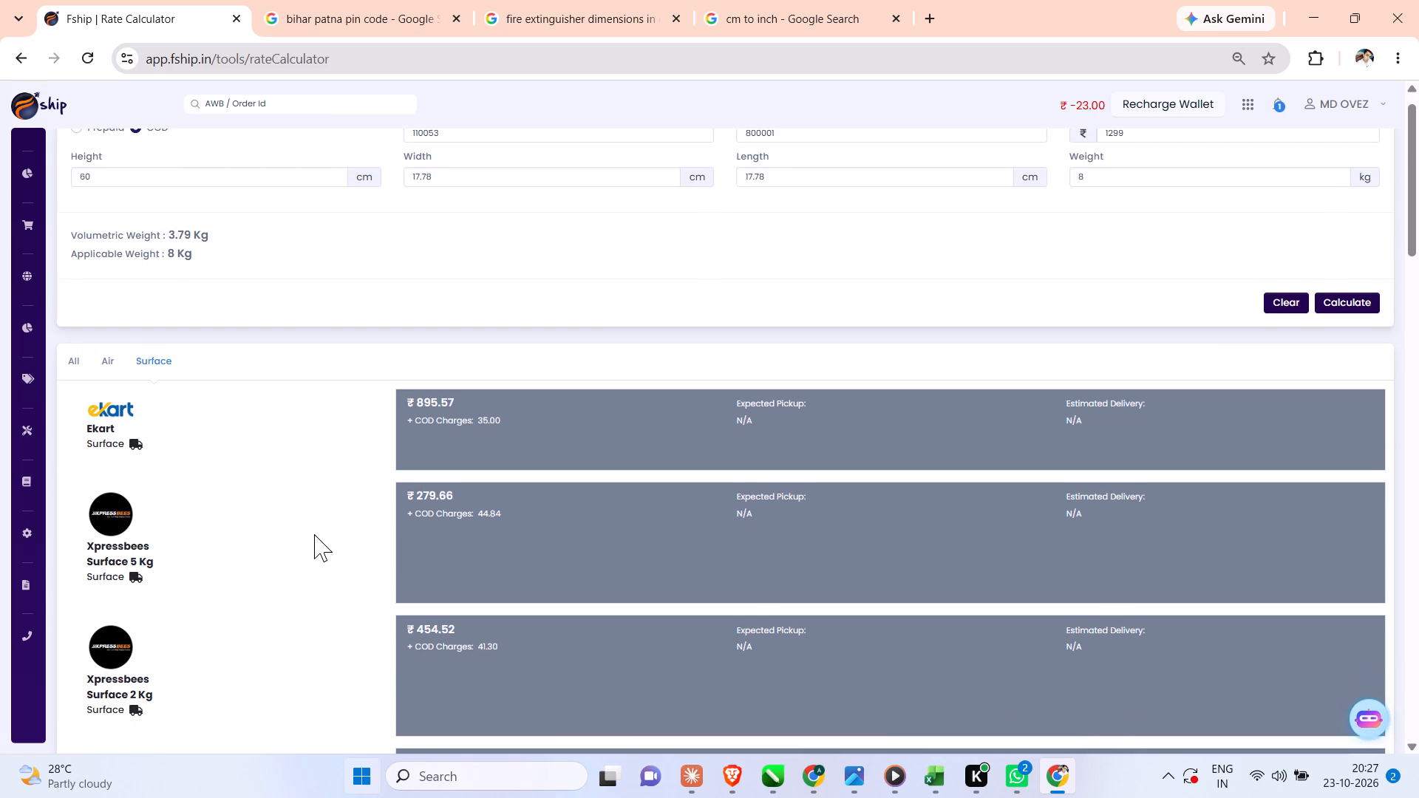
scroll(314, 534, down, 1)
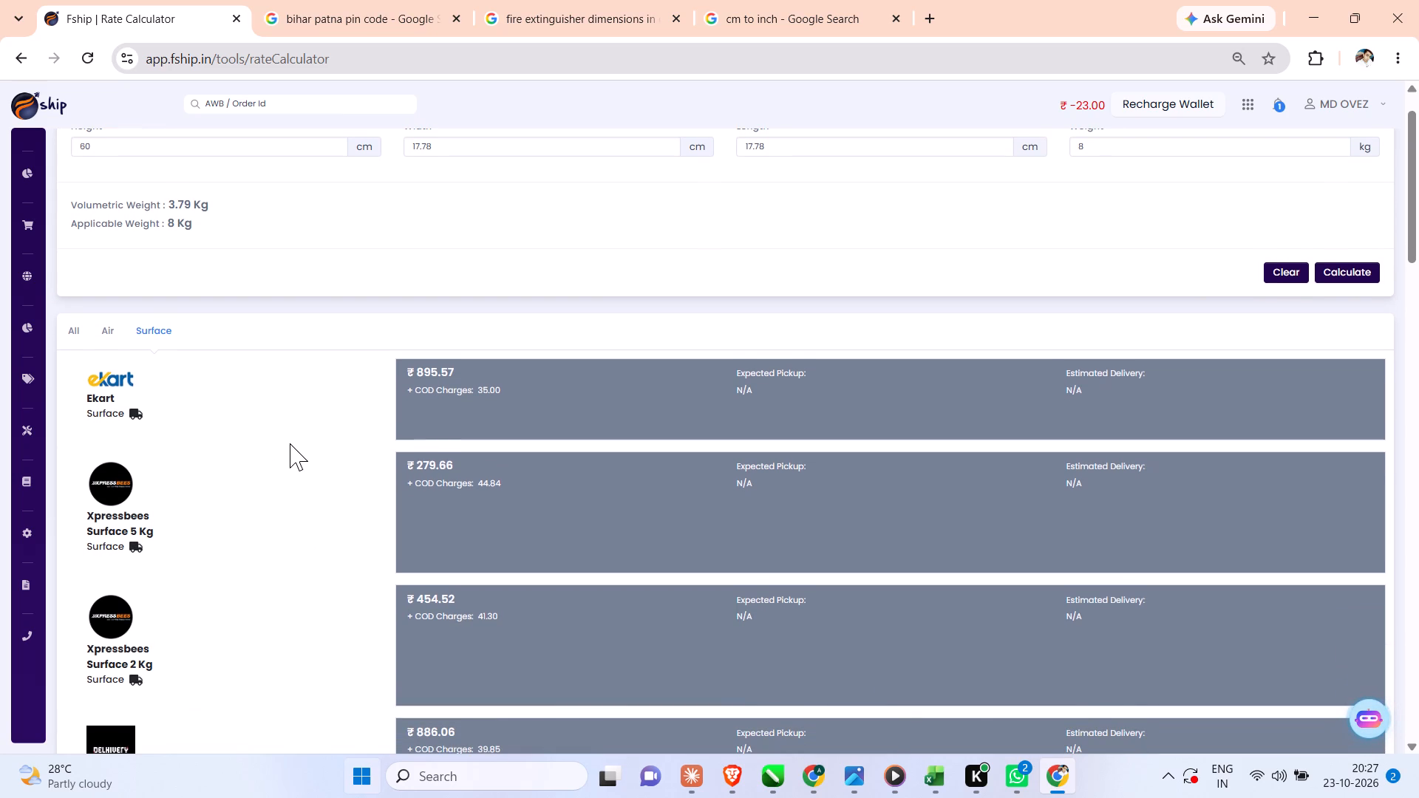
scroll(290, 443, down, 12)
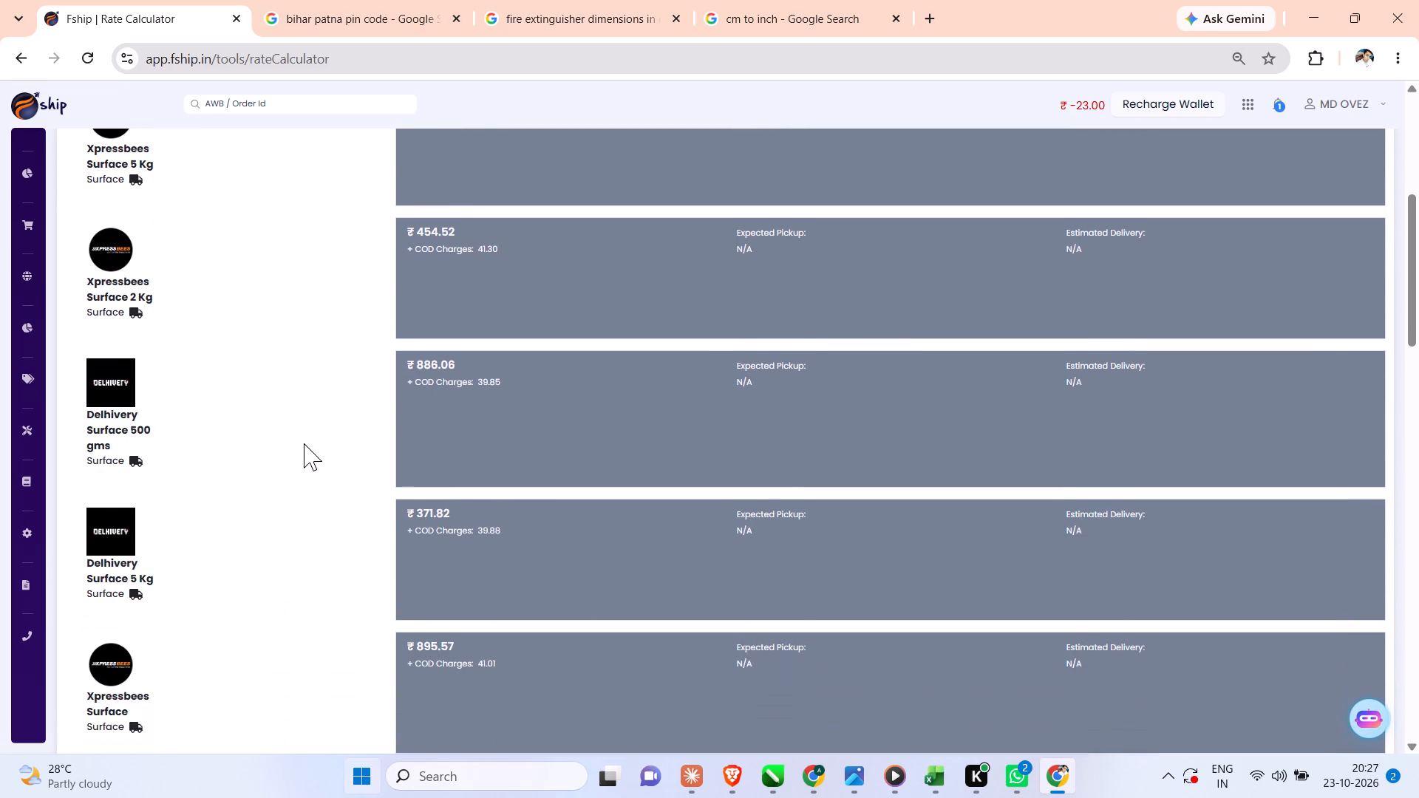
scroll(304, 441, down, 10)
scroll(353, 482, down, 4)
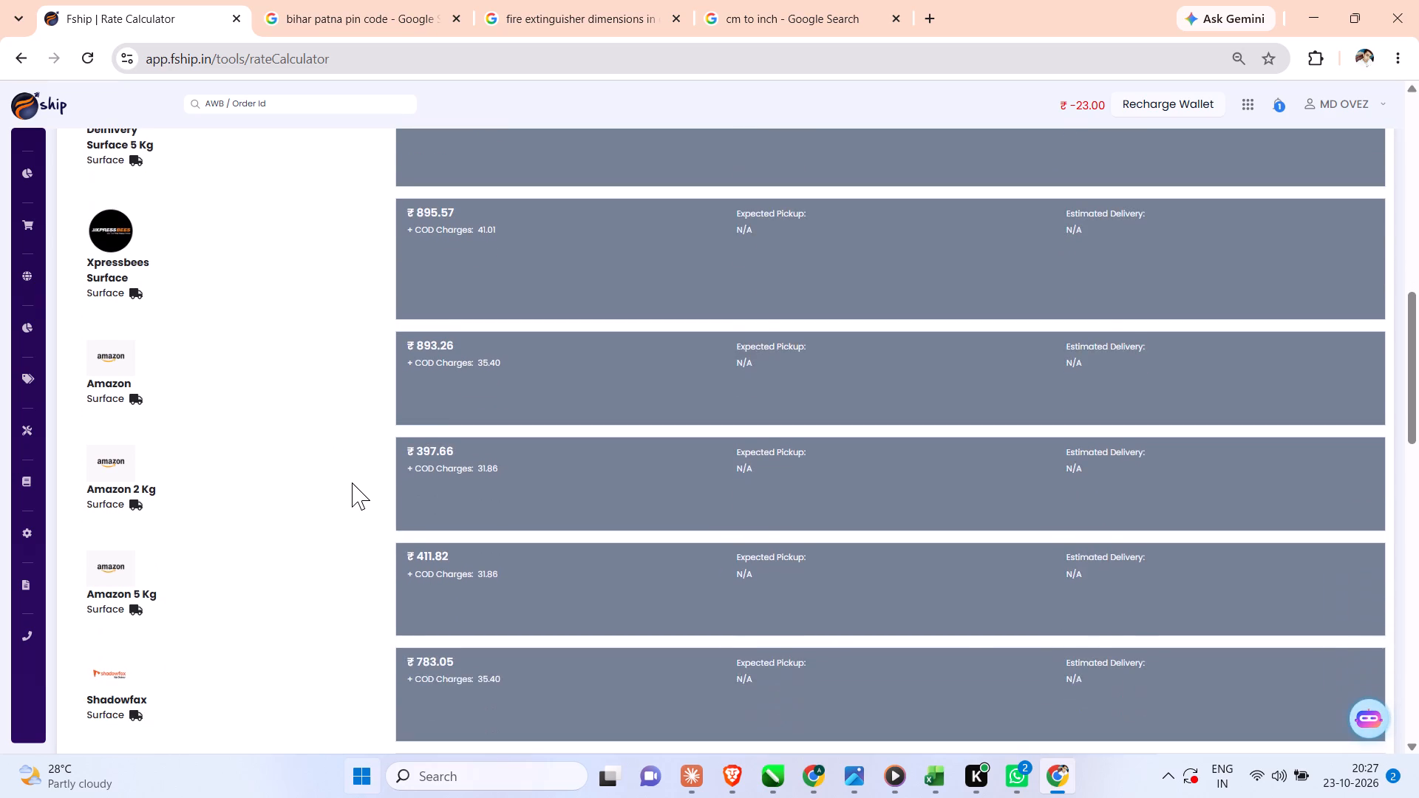
scroll(352, 482, down, 13)
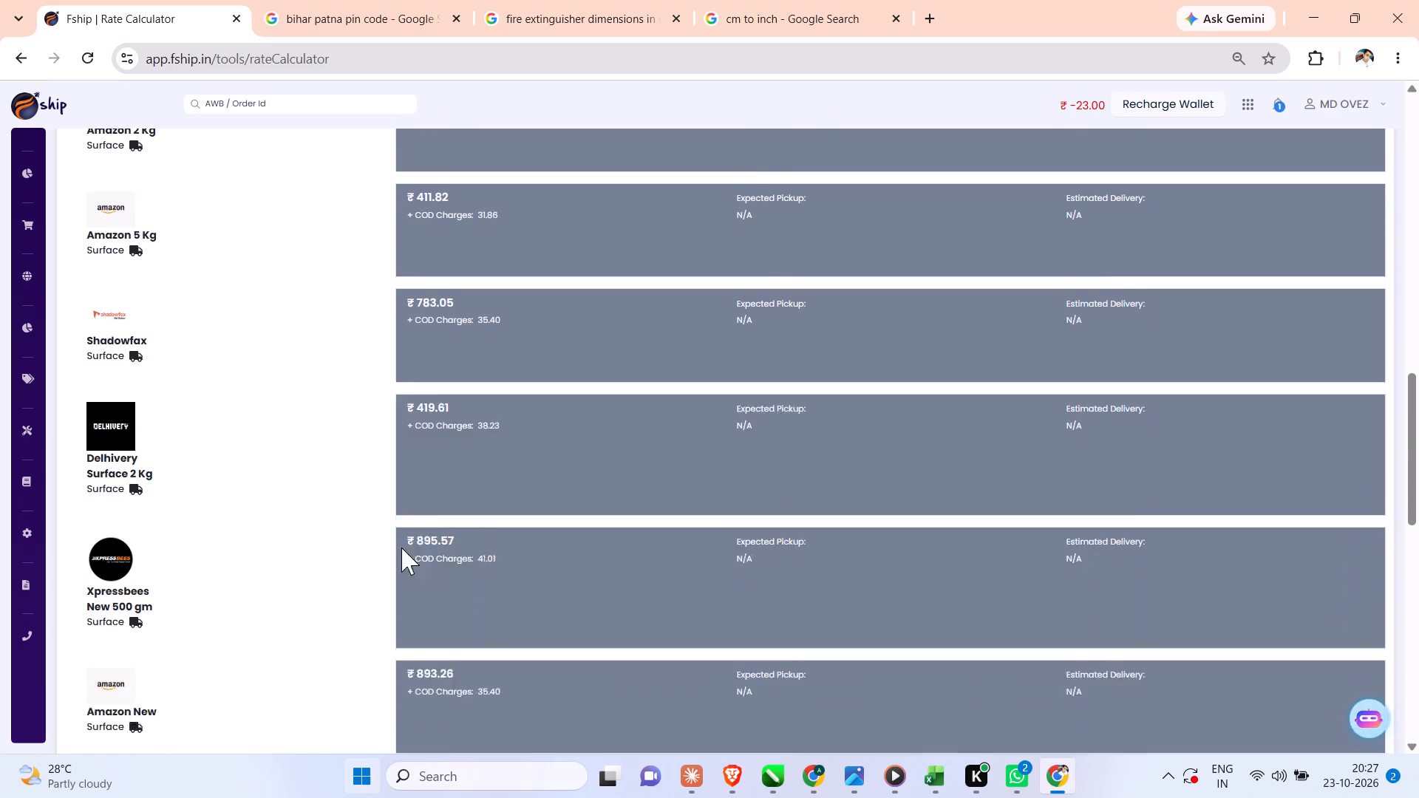
scroll(440, 614, down, 11)
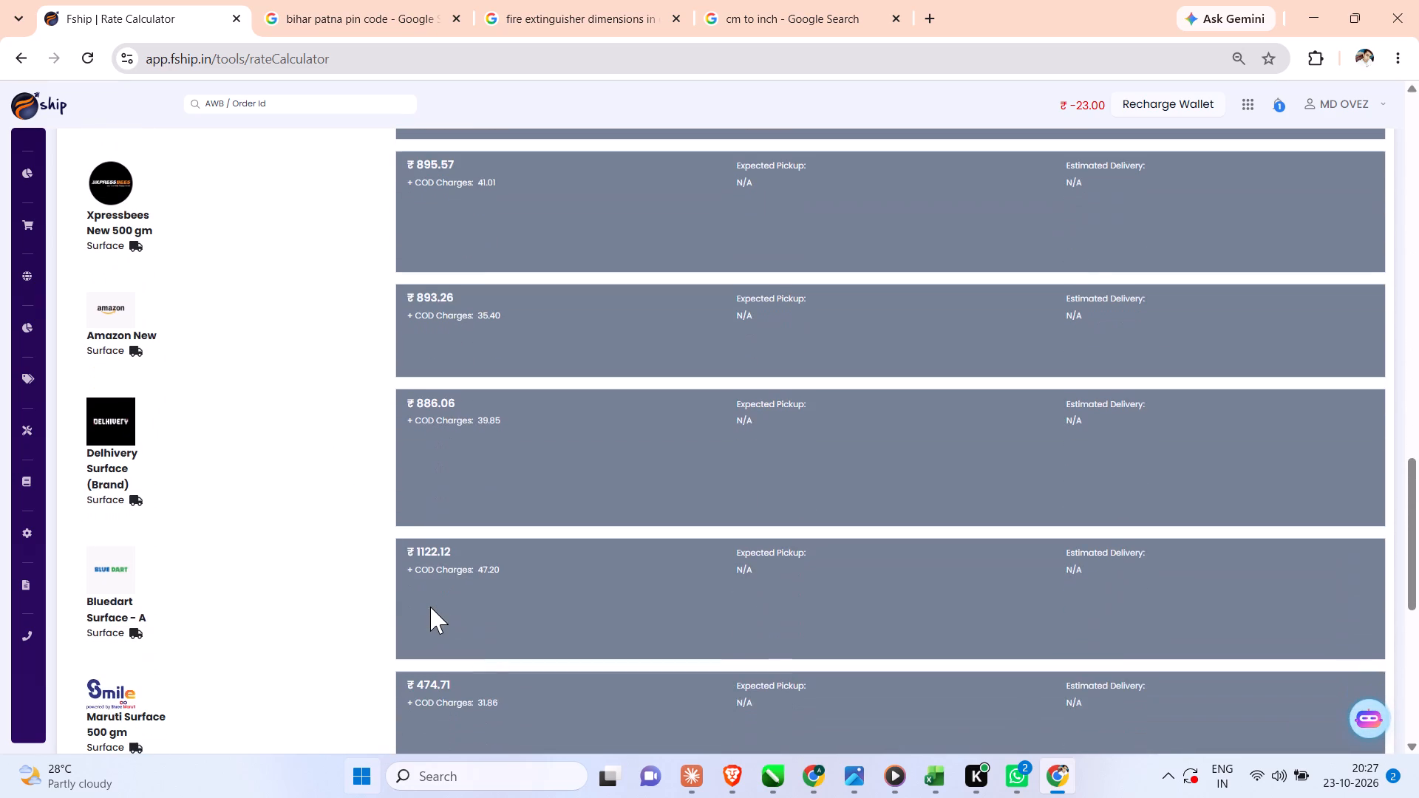
scroll(430, 607, down, 9)
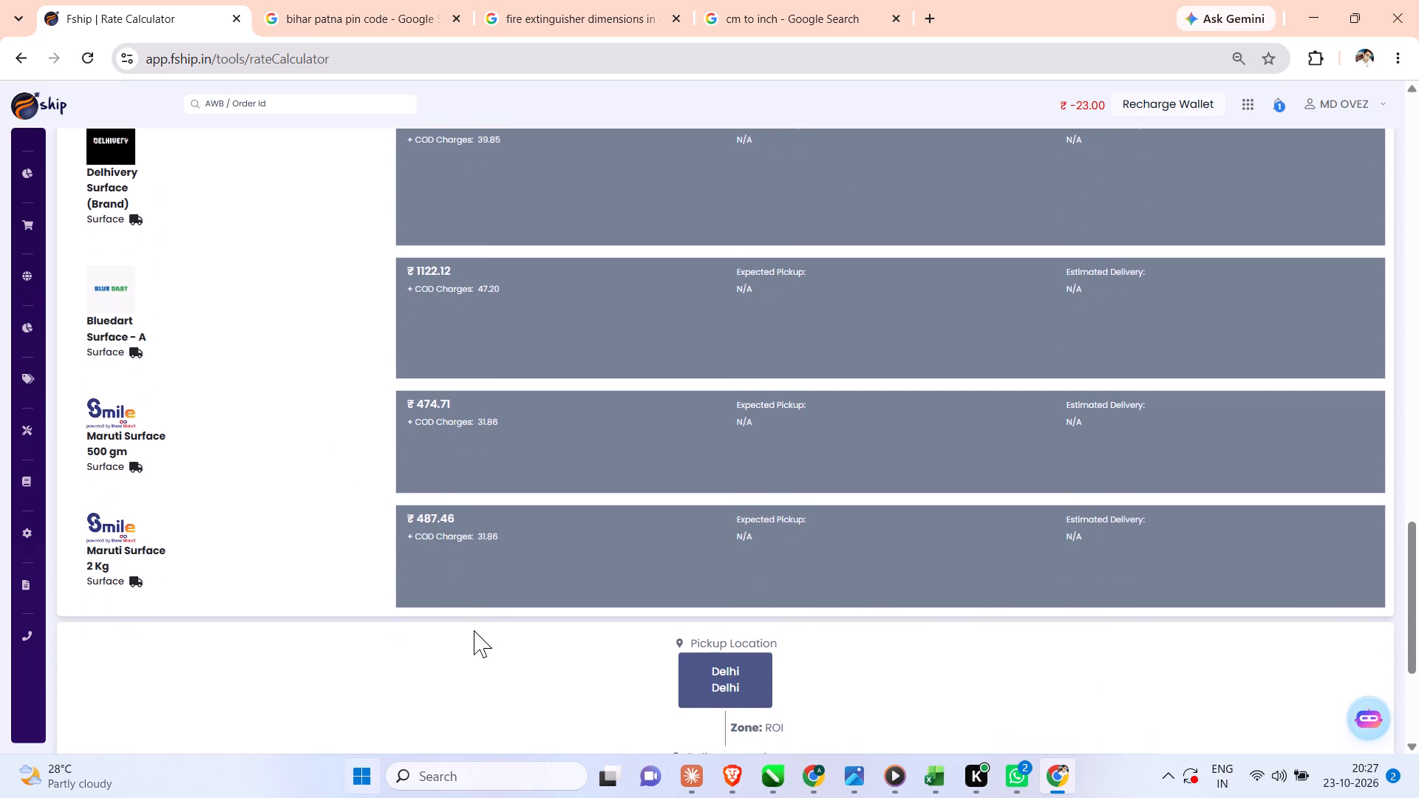
scroll(473, 623, up, 4)
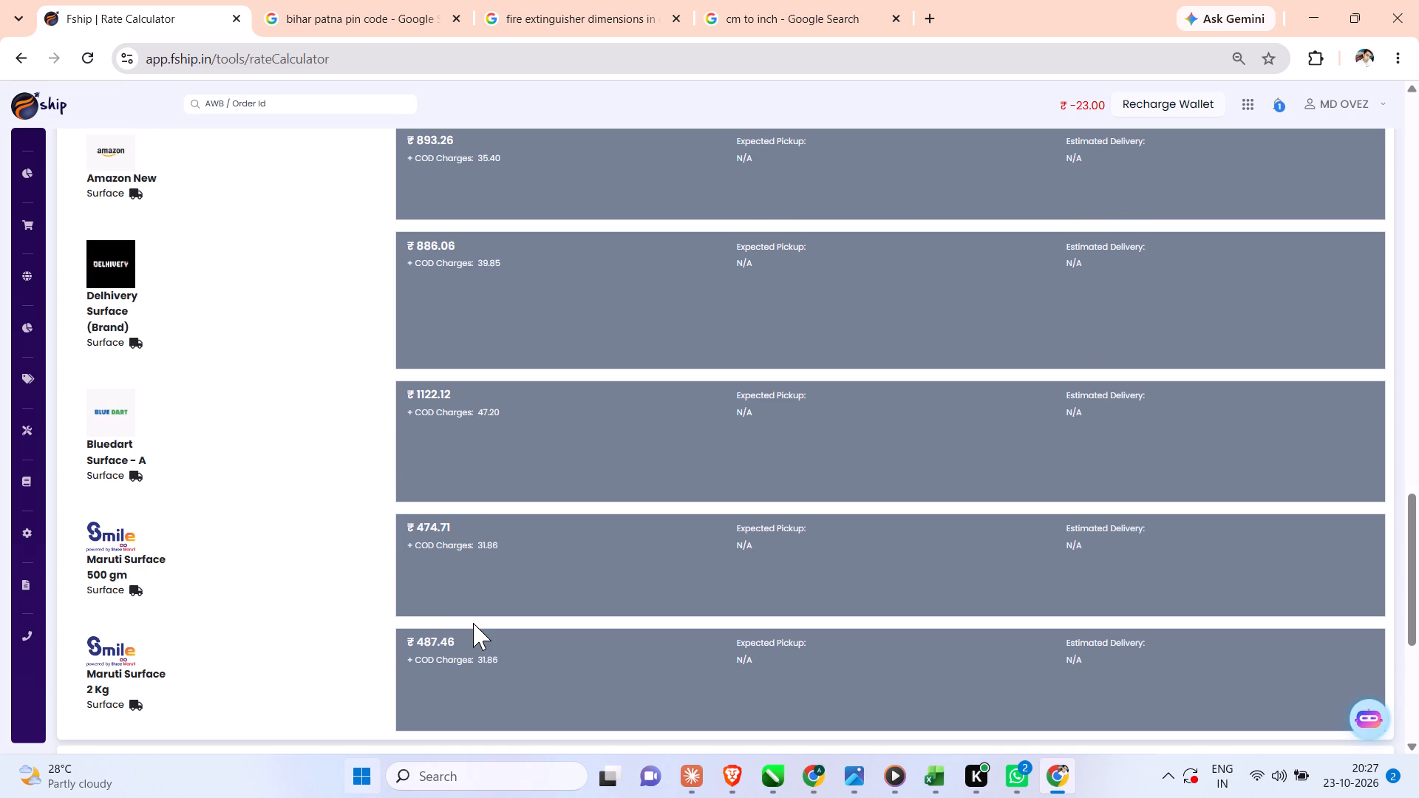
scroll(473, 621, up, 4)
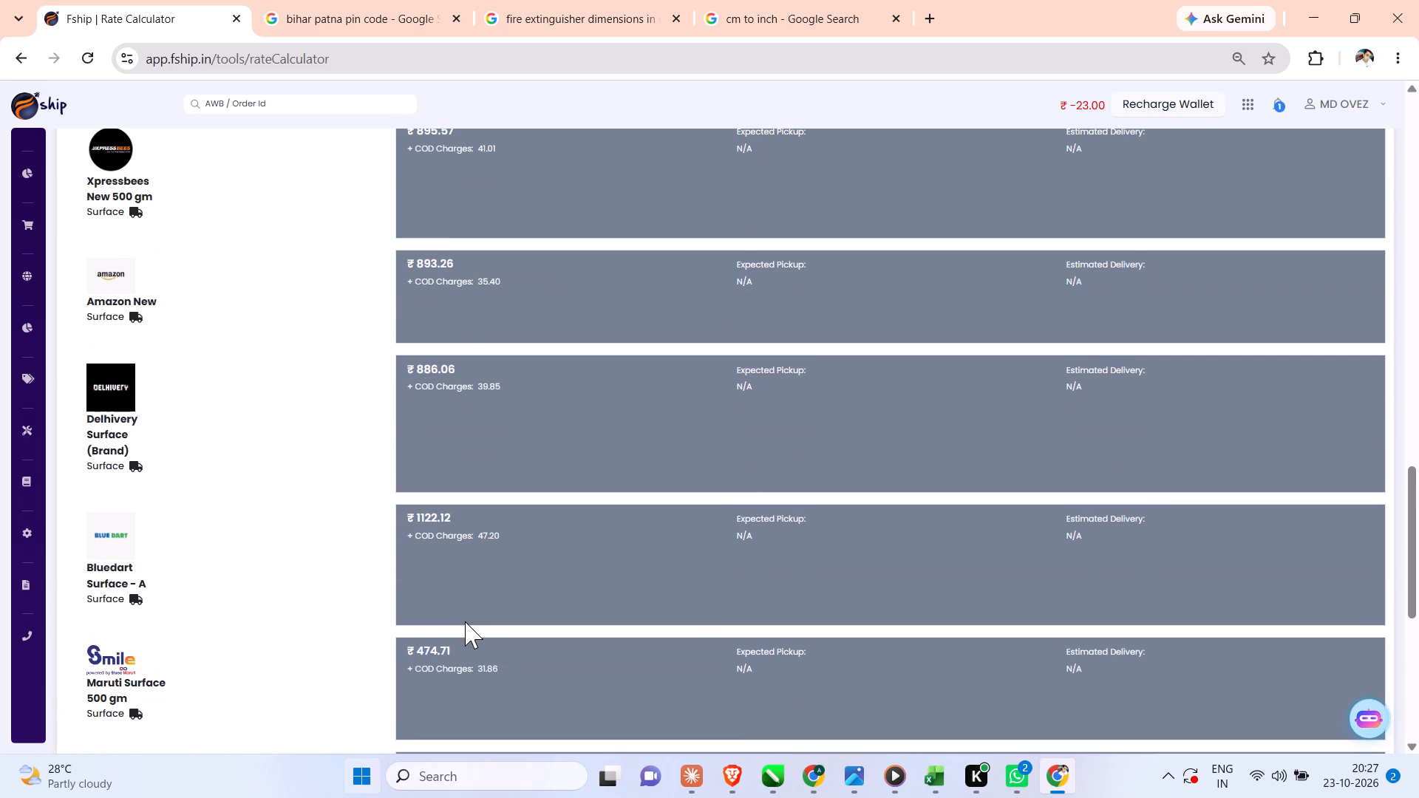
scroll(465, 623, up, 5)
scroll(465, 623, up, 20)
scroll(465, 623, up, 7)
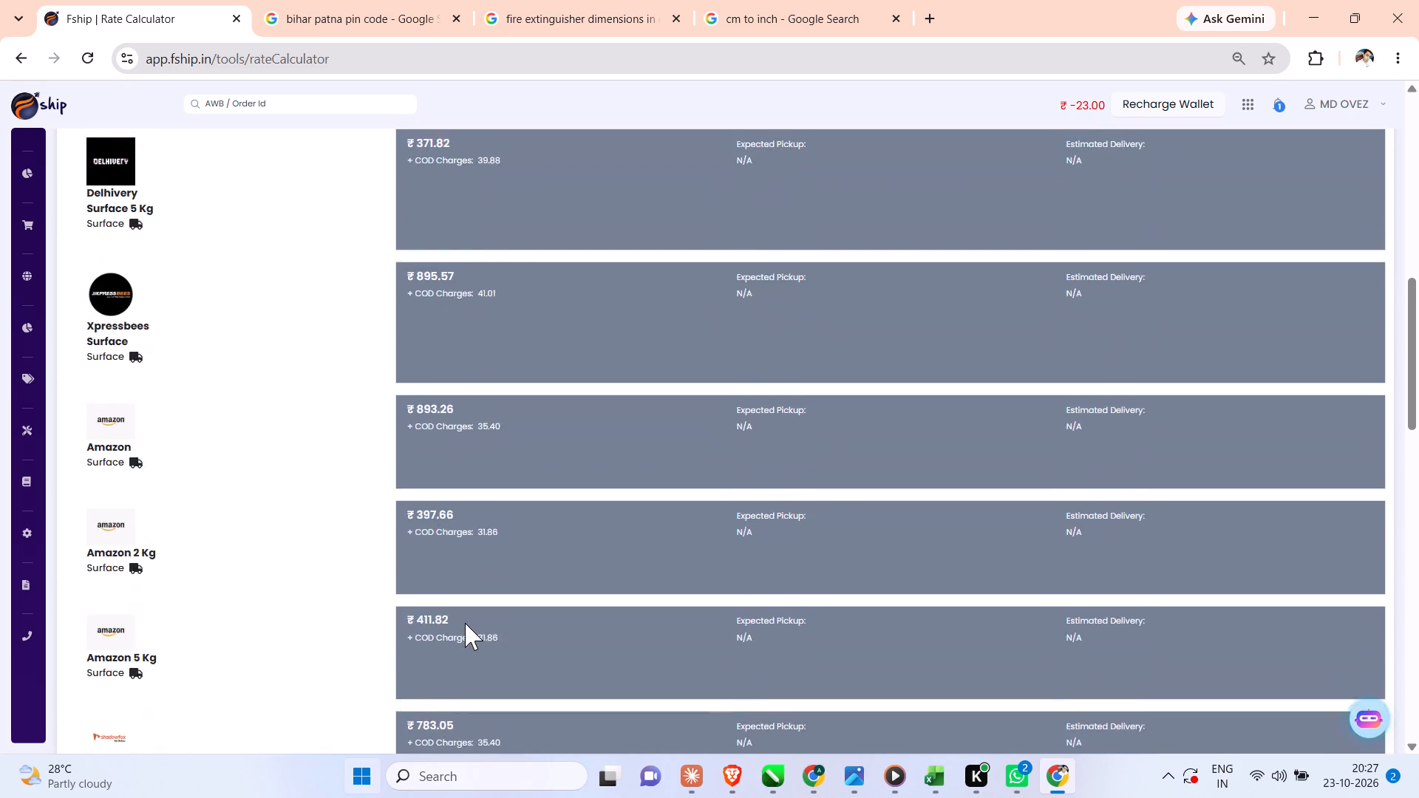
scroll(465, 623, up, 16)
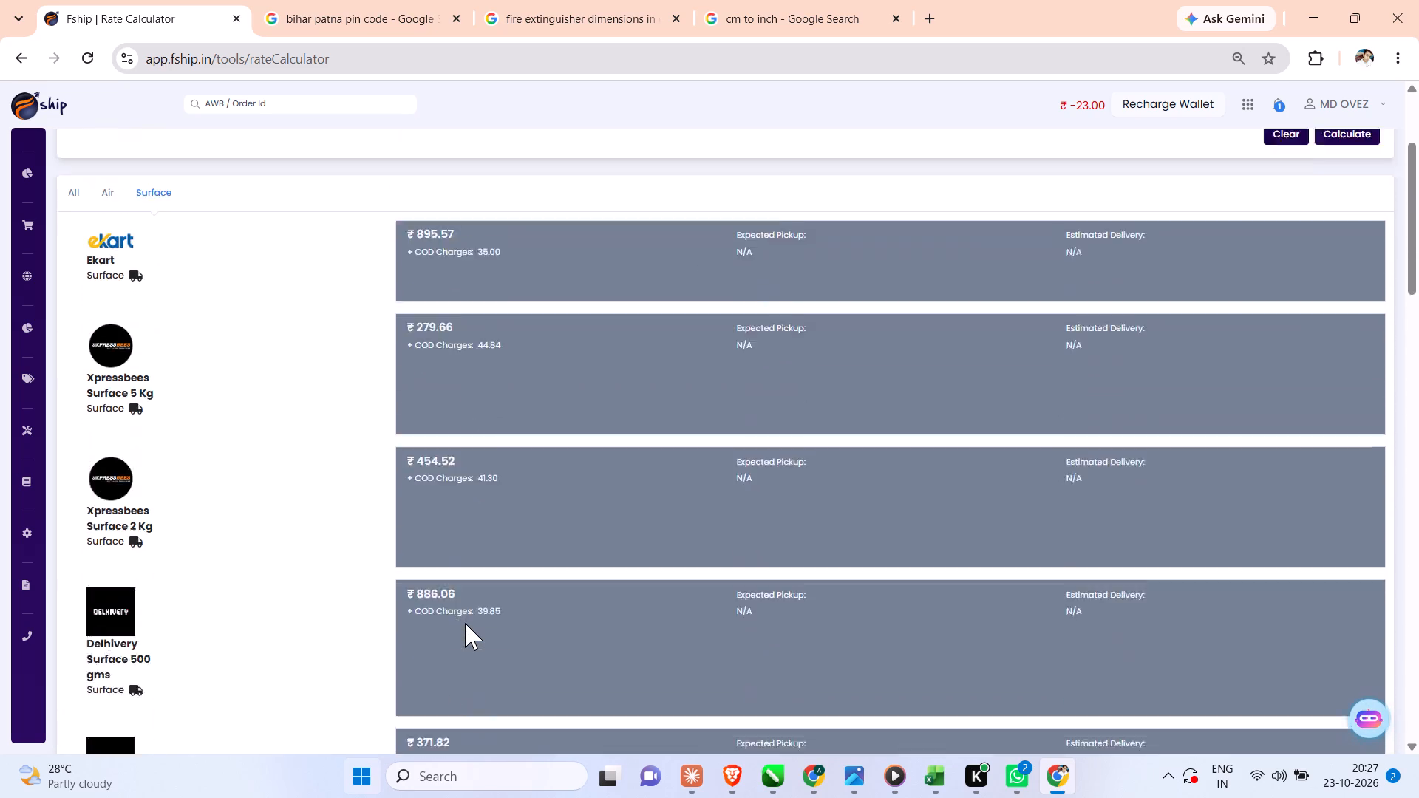
scroll(465, 623, up, 7)
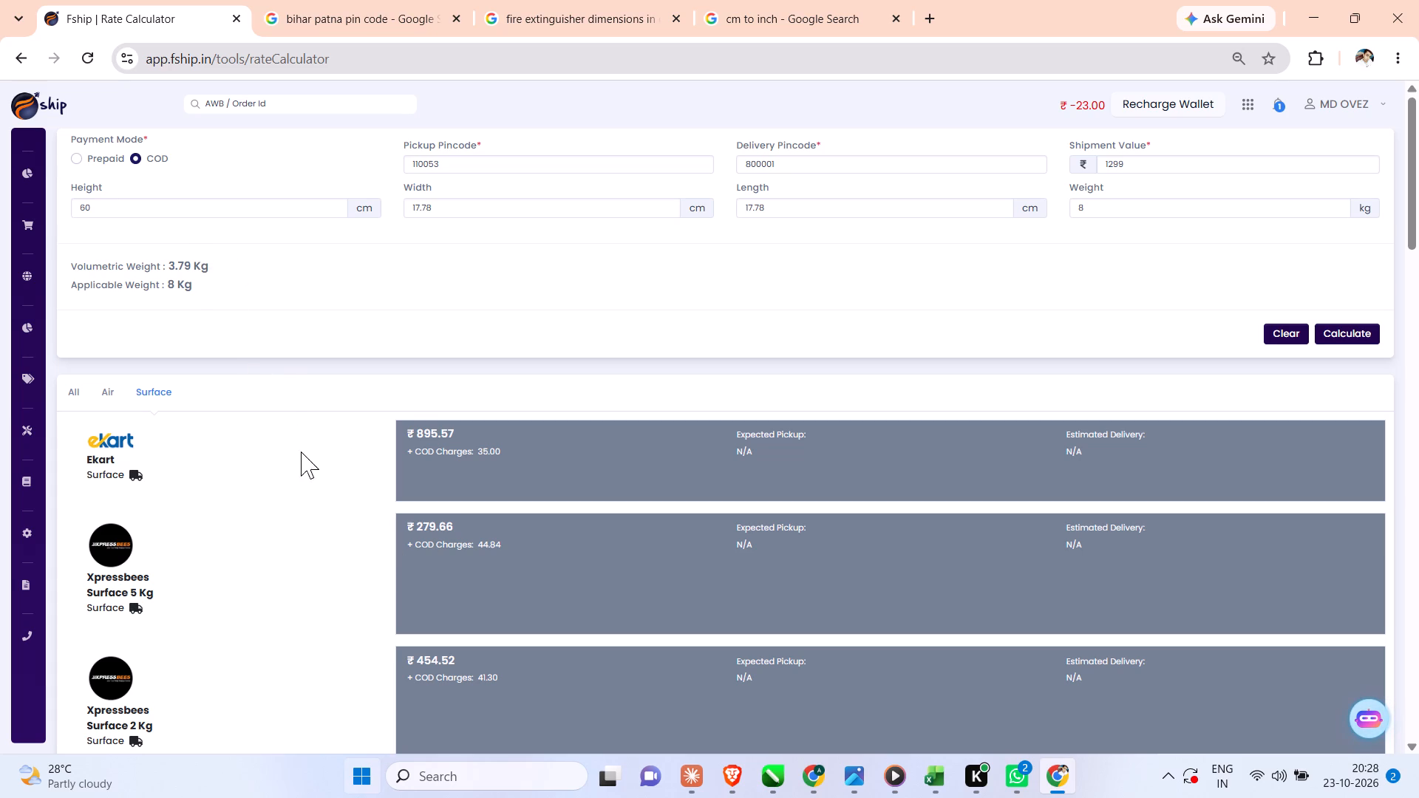
scroll(317, 499, down, 10)
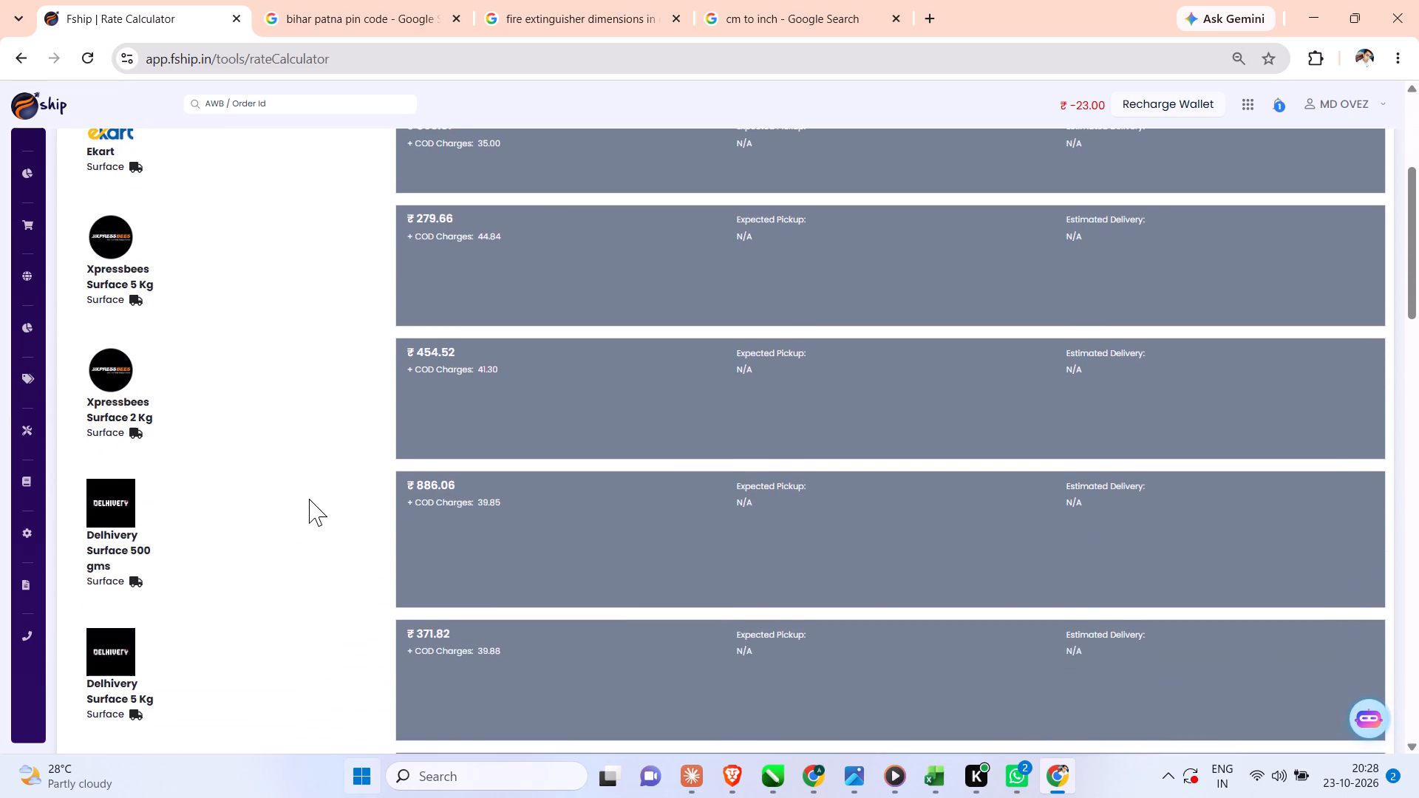
scroll(309, 499, down, 12)
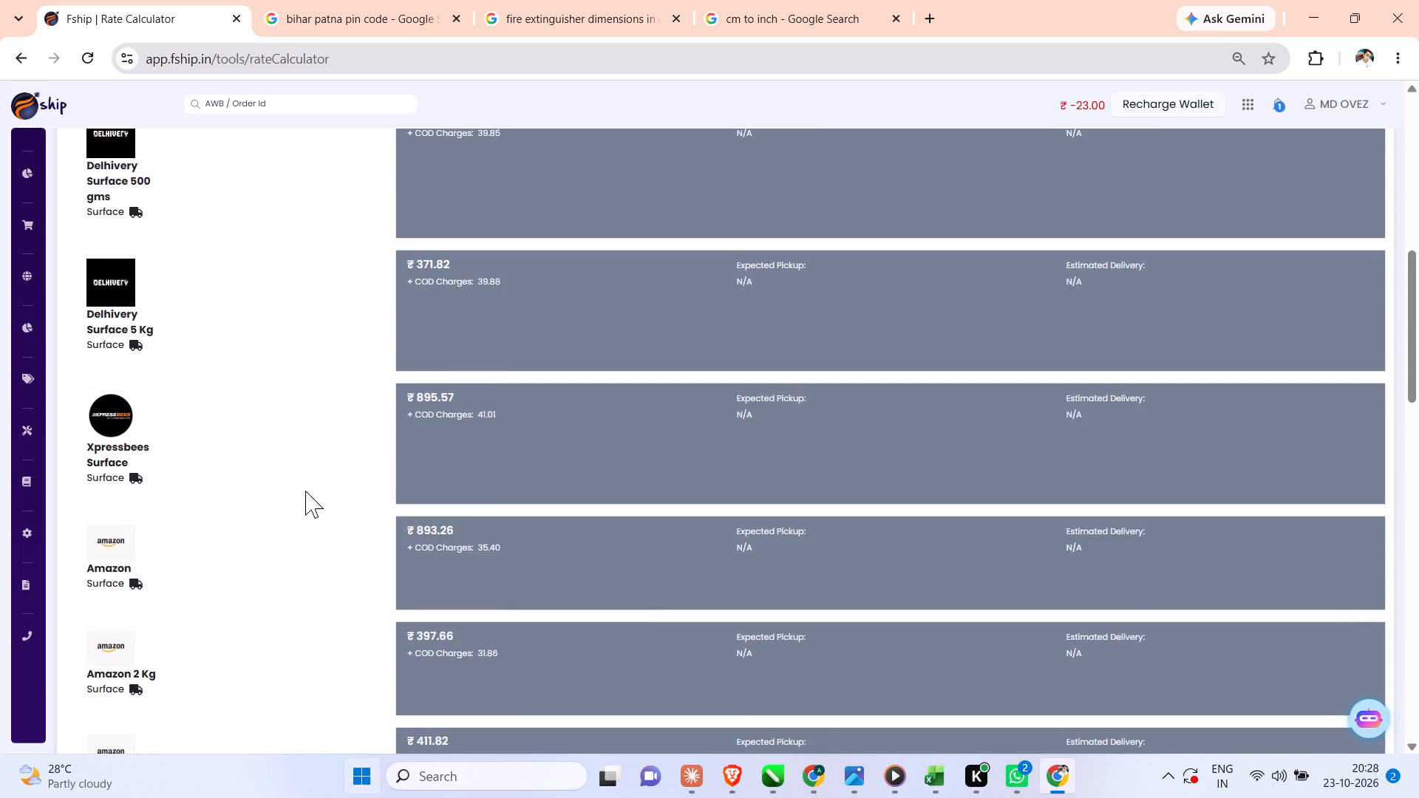
scroll(307, 491, down, 14)
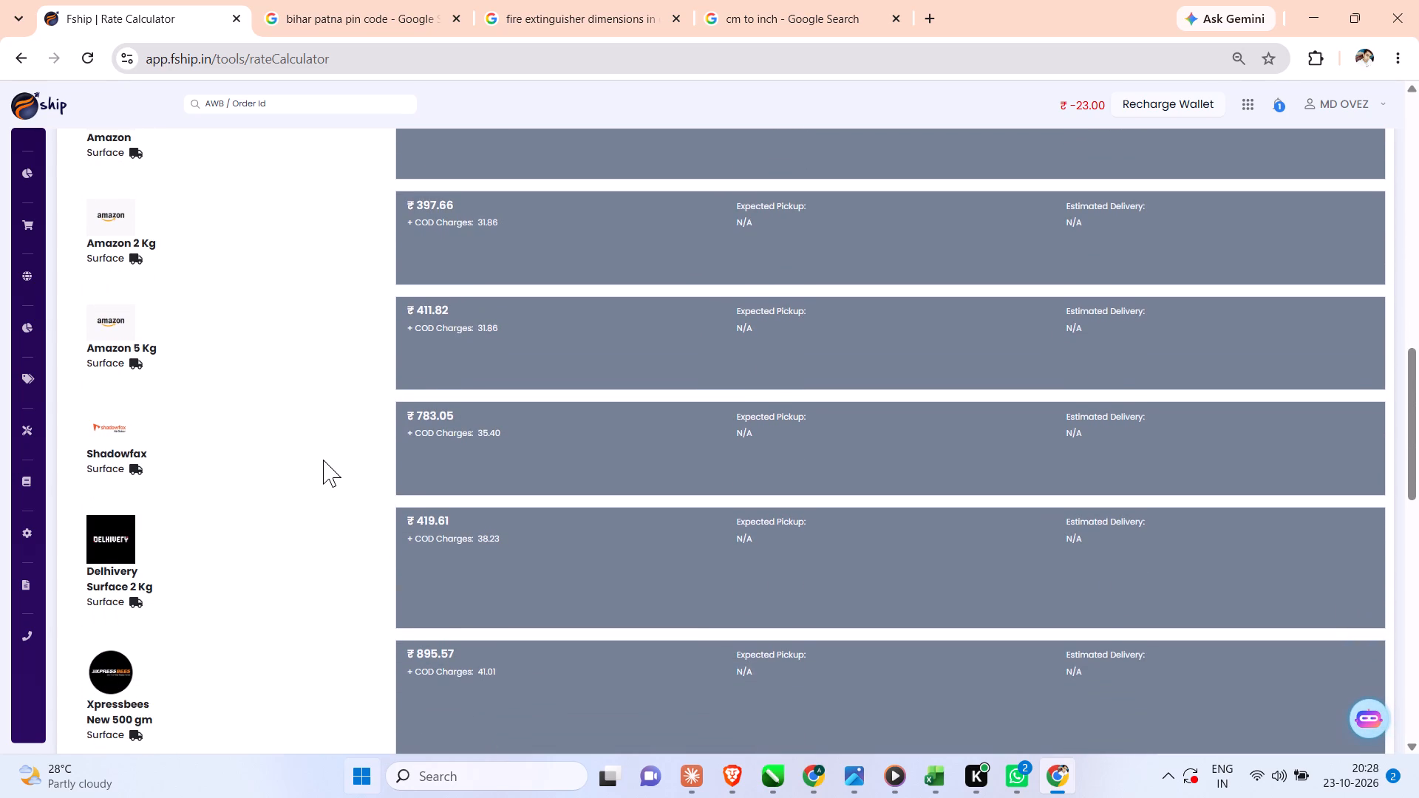
Browse the image, shopping, video, forum and short-video results of the 4 kg fire extinguisher dimensions search.
click(409, 0)
click(614, 0)
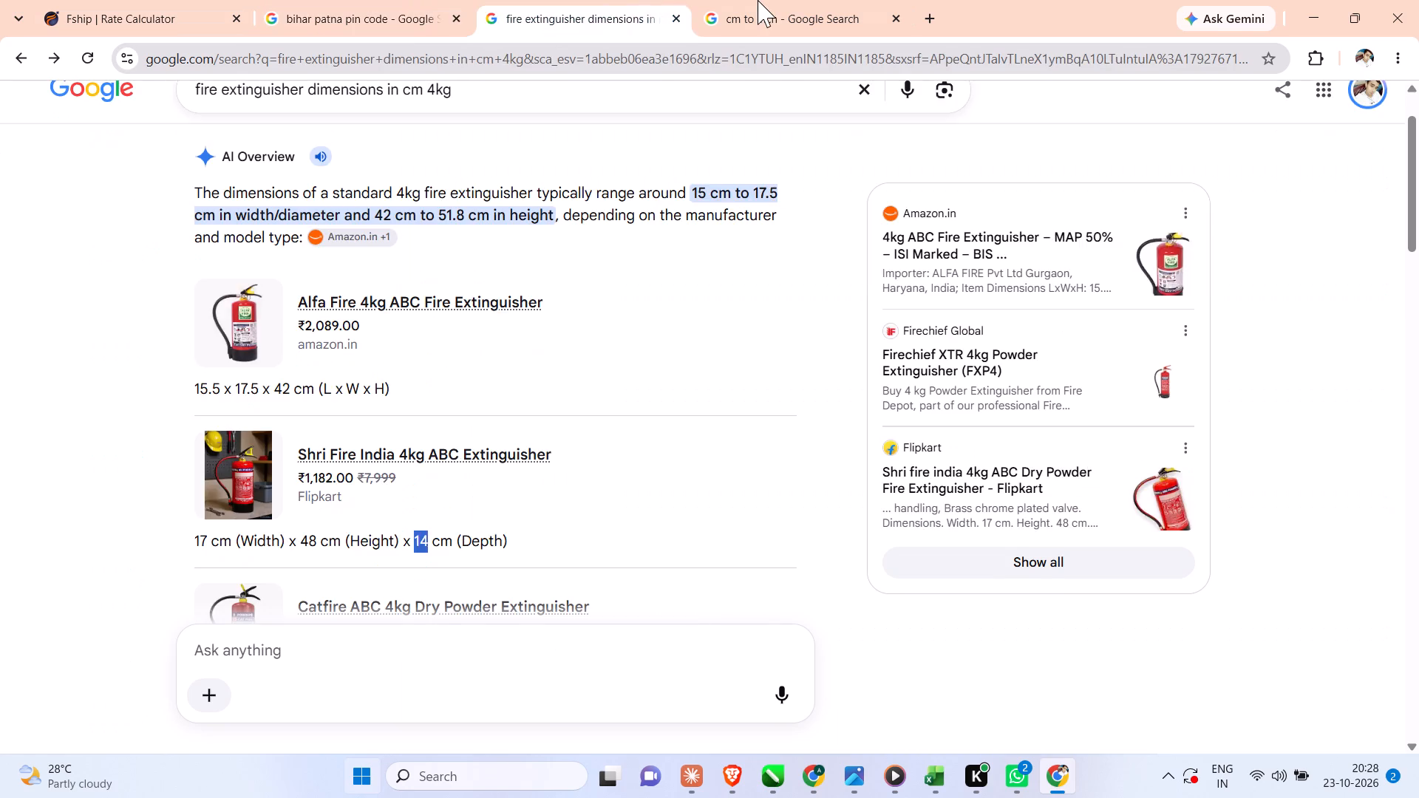
click(758, 0)
click(613, 1)
scroll(327, 340, up, 7)
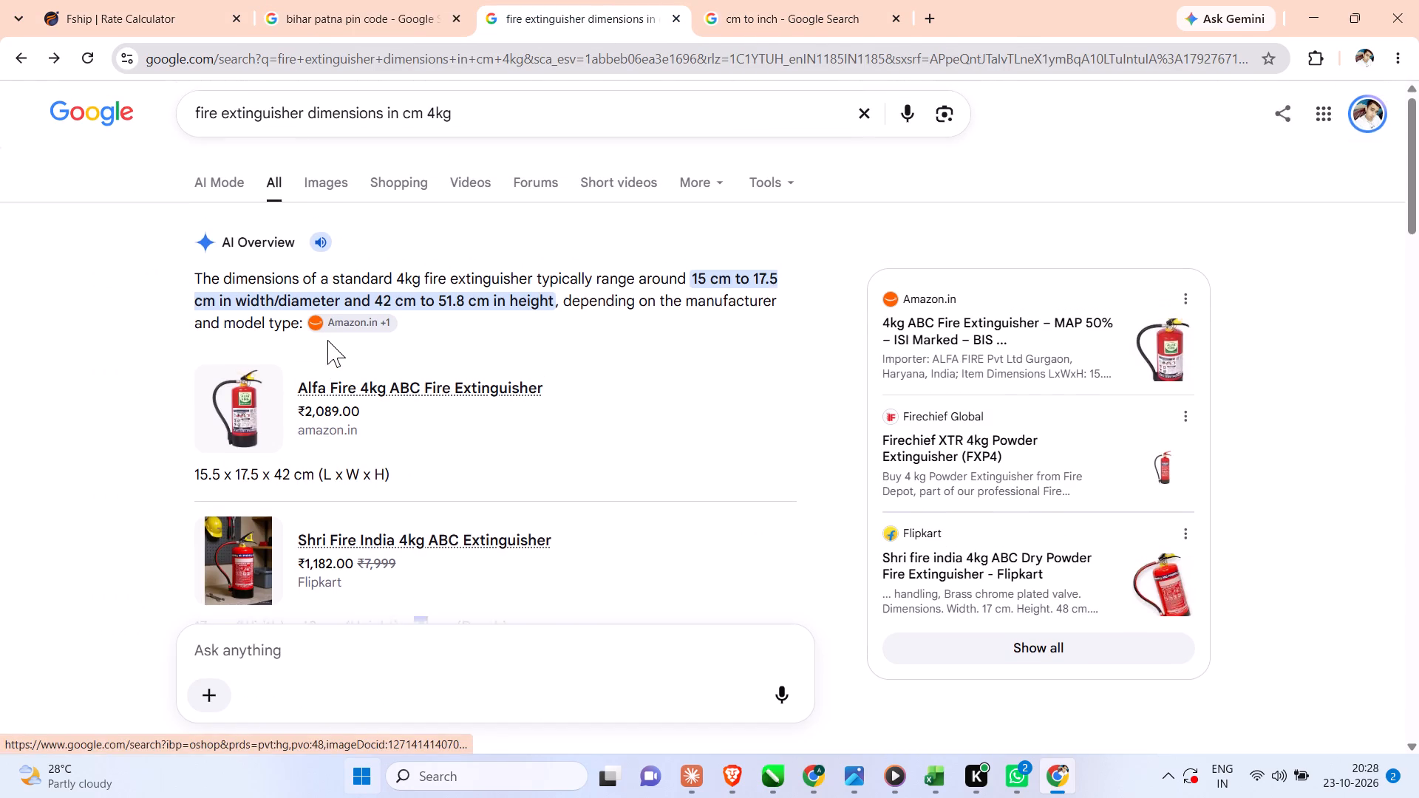
scroll(327, 340, up, 6)
click(319, 183)
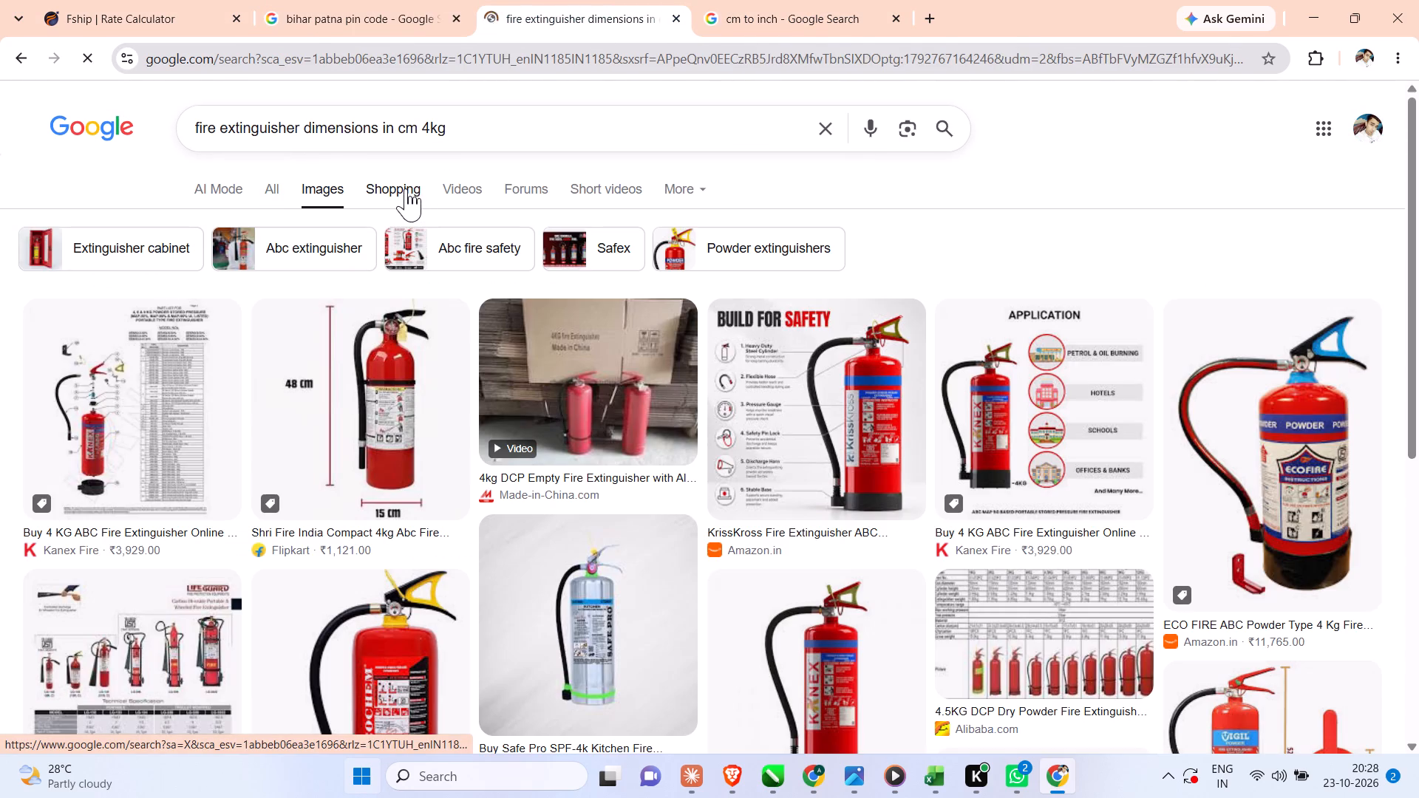
click(406, 188)
click(454, 187)
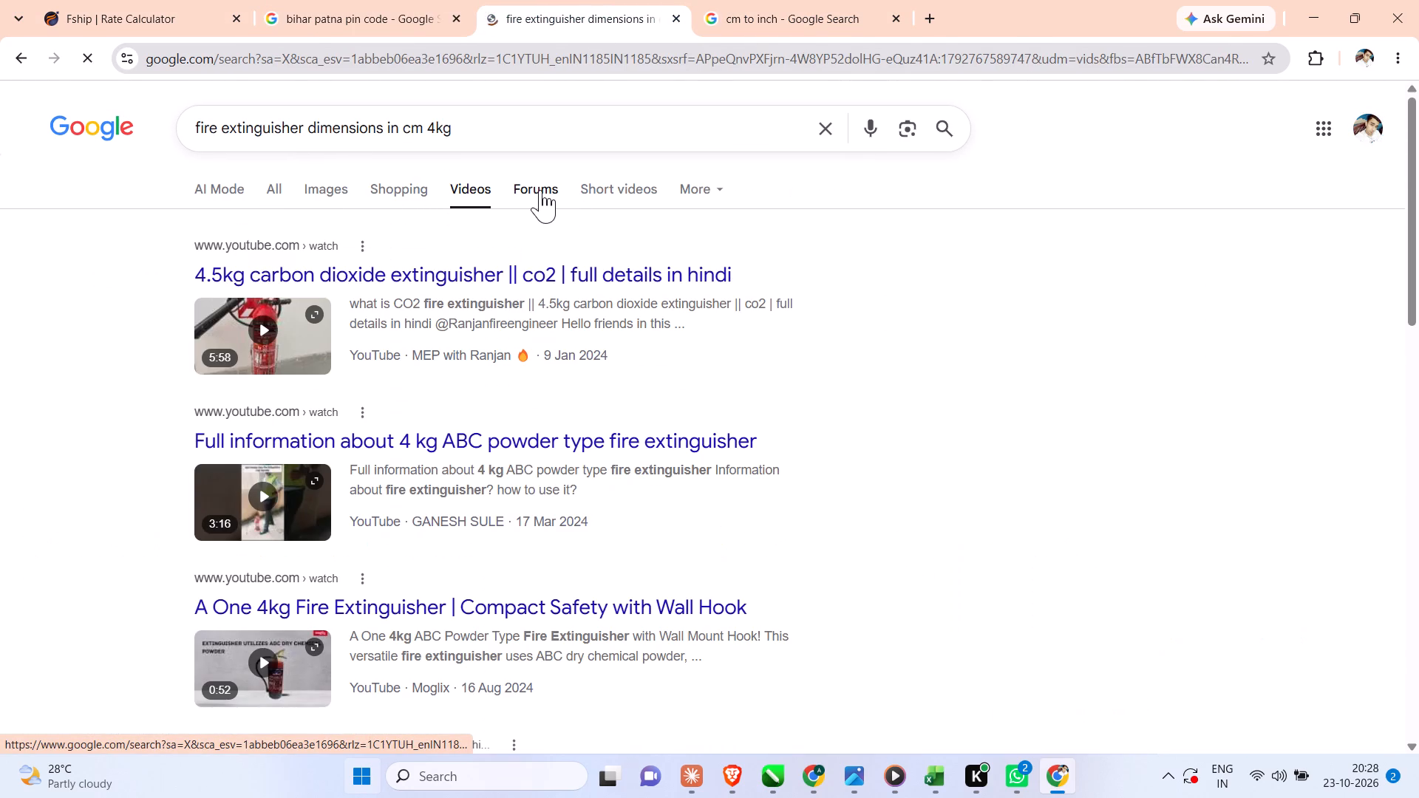
click(540, 190)
click(616, 185)
click(341, 1)
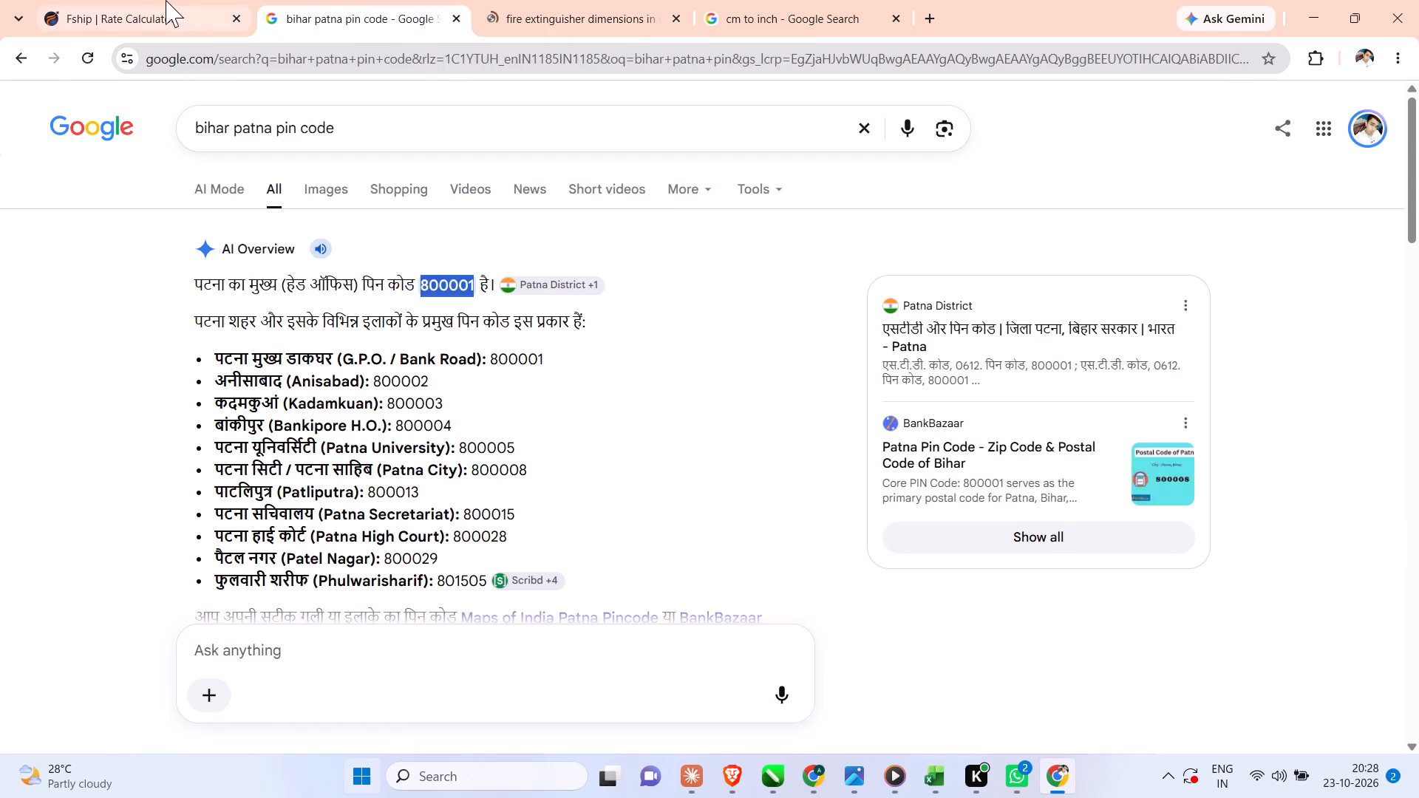
Return to Fship and open the B2C orders page.
click(163, 0)
scroll(69, 171, up, 7)
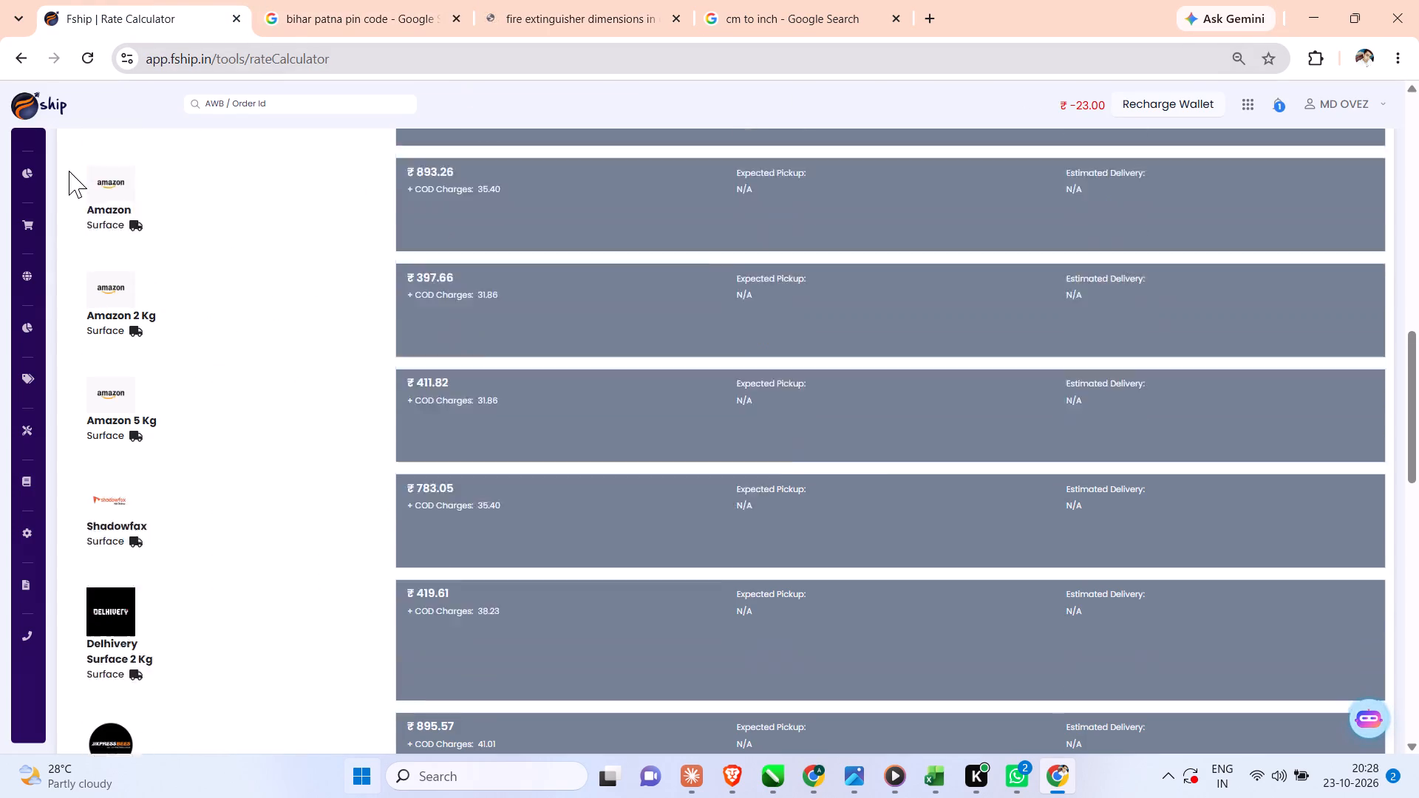
scroll(69, 171, up, 19)
scroll(69, 171, up, 6)
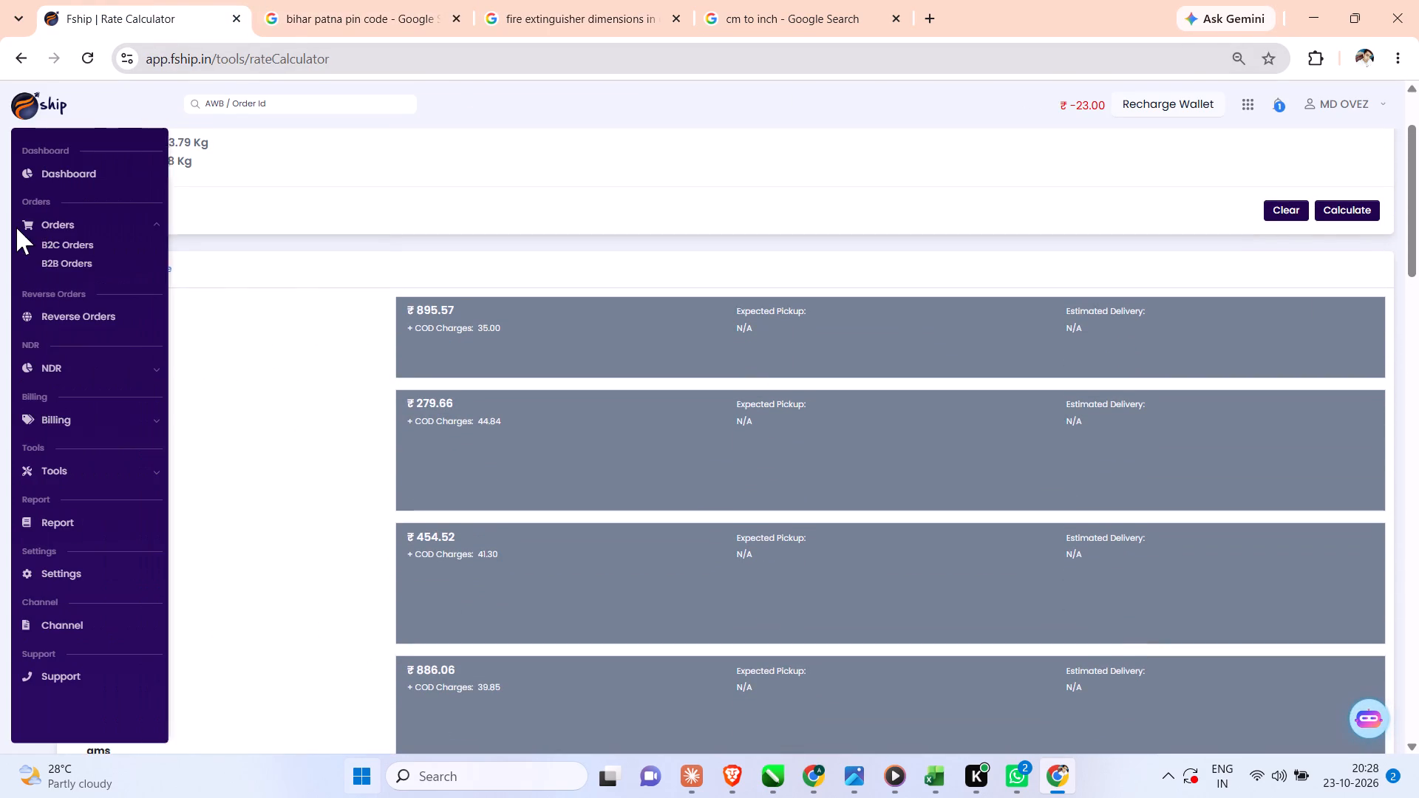
click(44, 245)
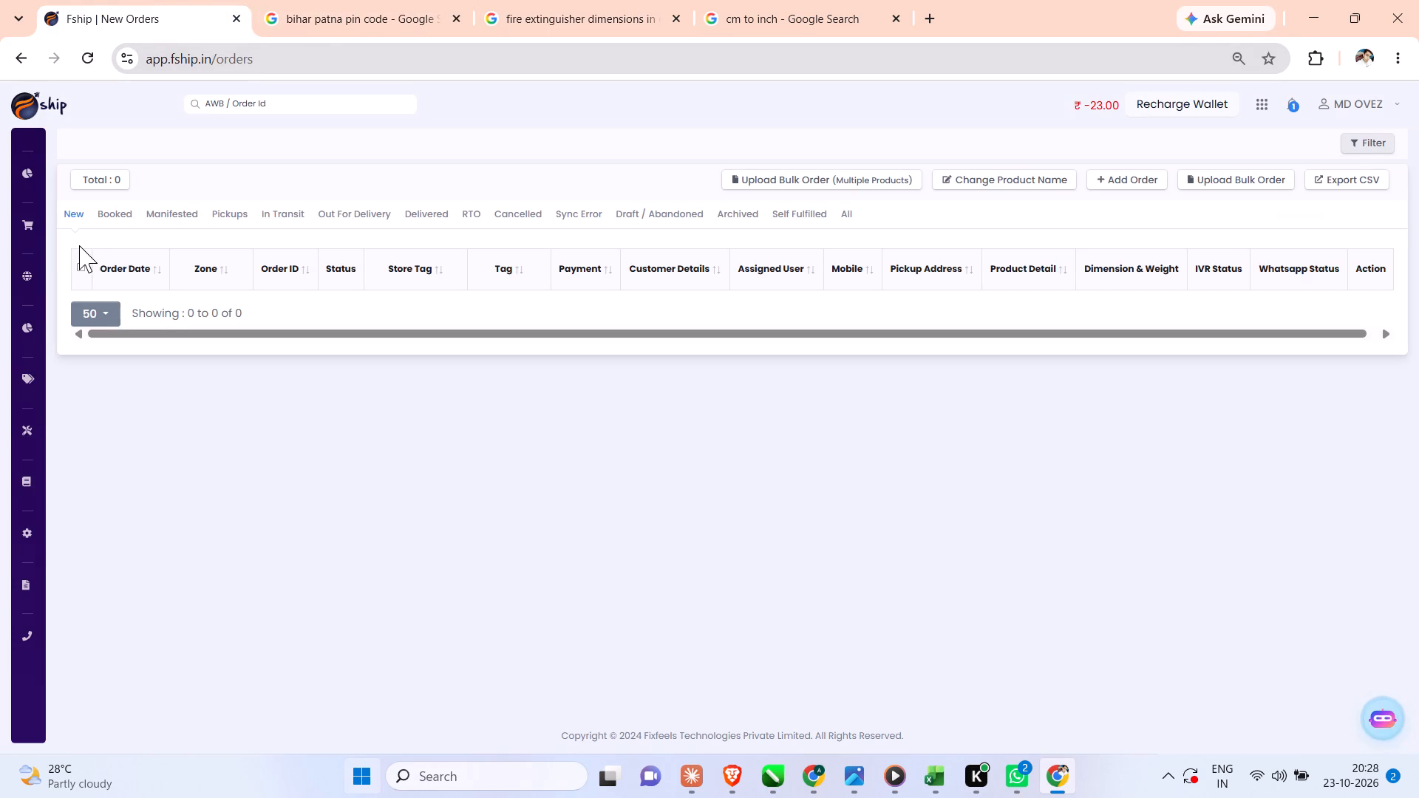
click(43, 222)
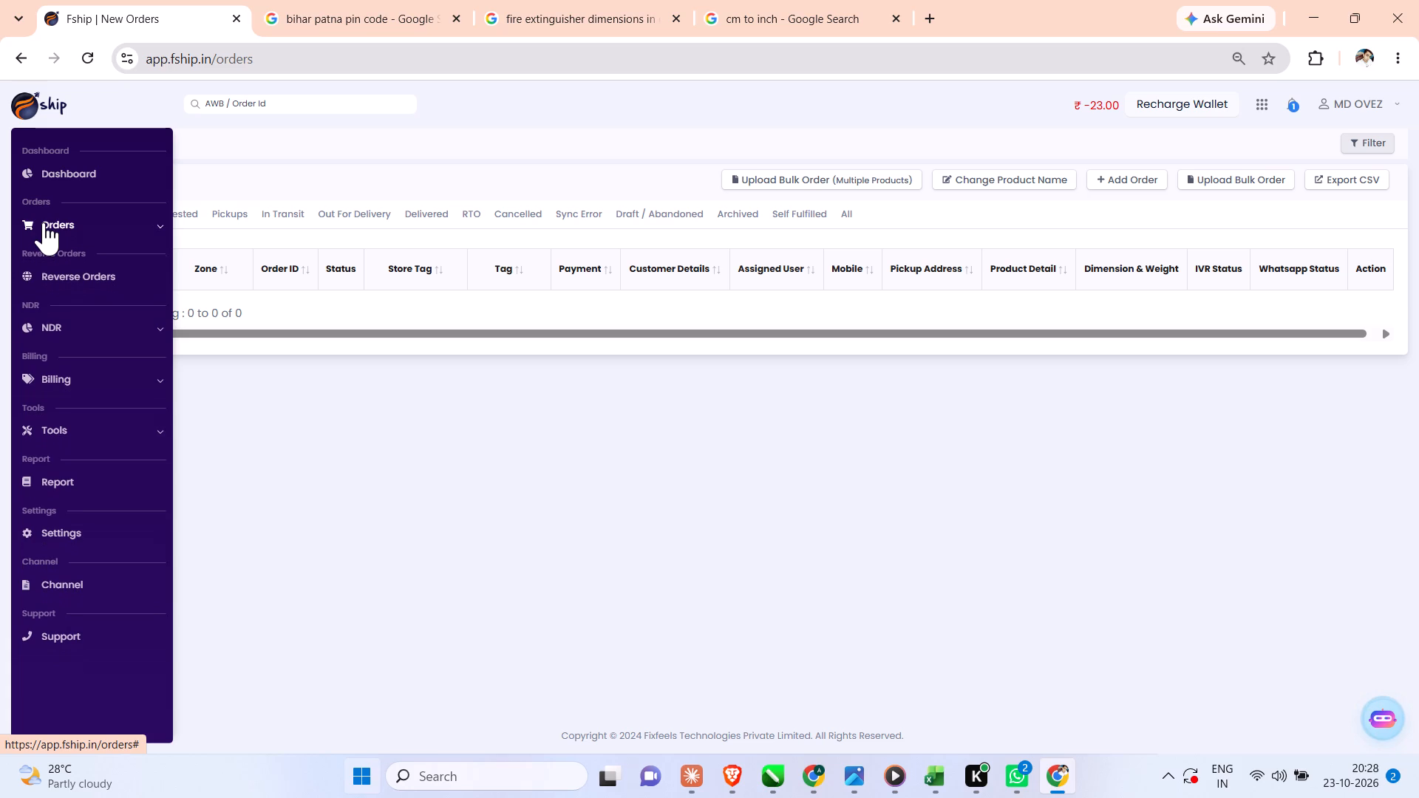
click(48, 222)
click(47, 236)
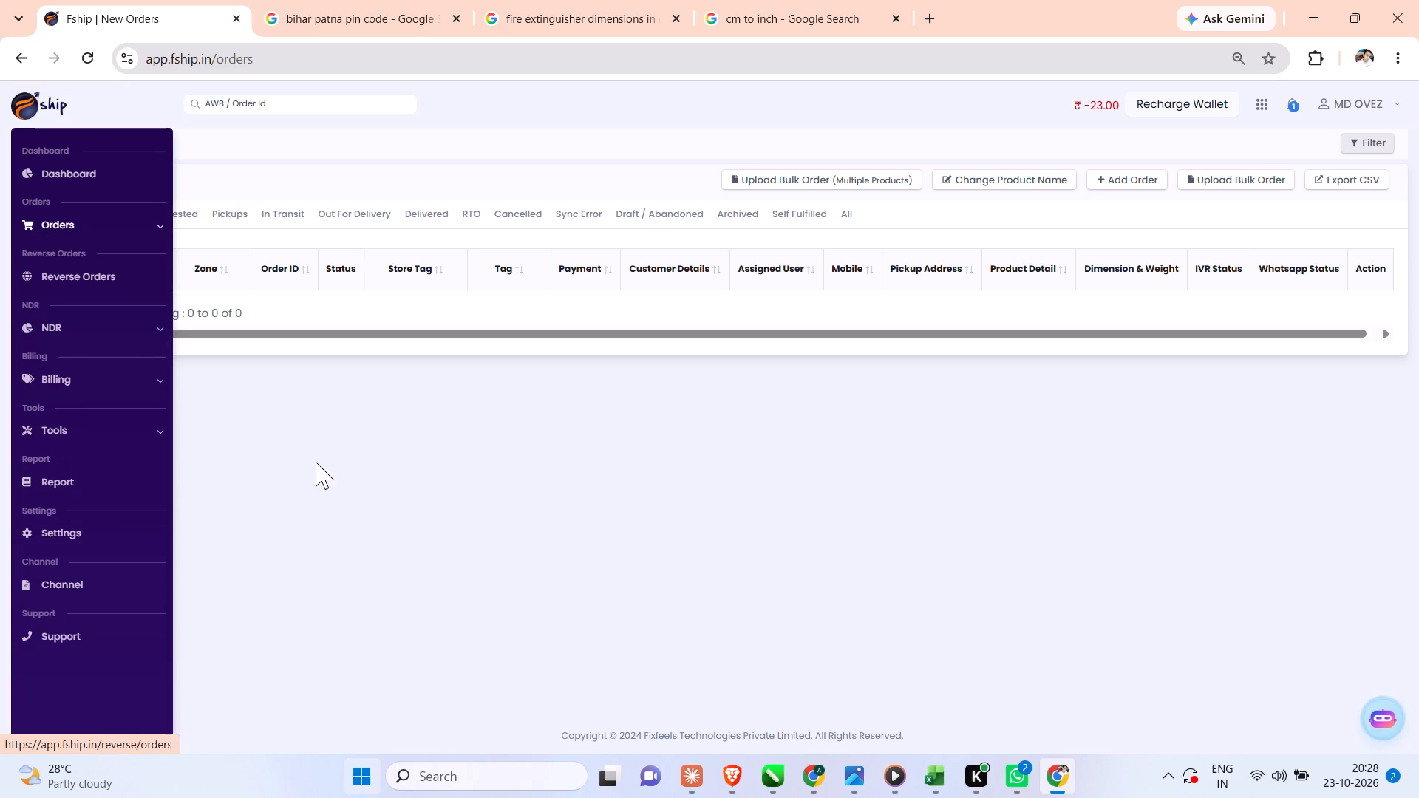
click(320, 467)
Check the B2C order lists by status: Booked, Manifested, Pickups, In Transit, Out For Delivery and Delivered.
click(120, 213)
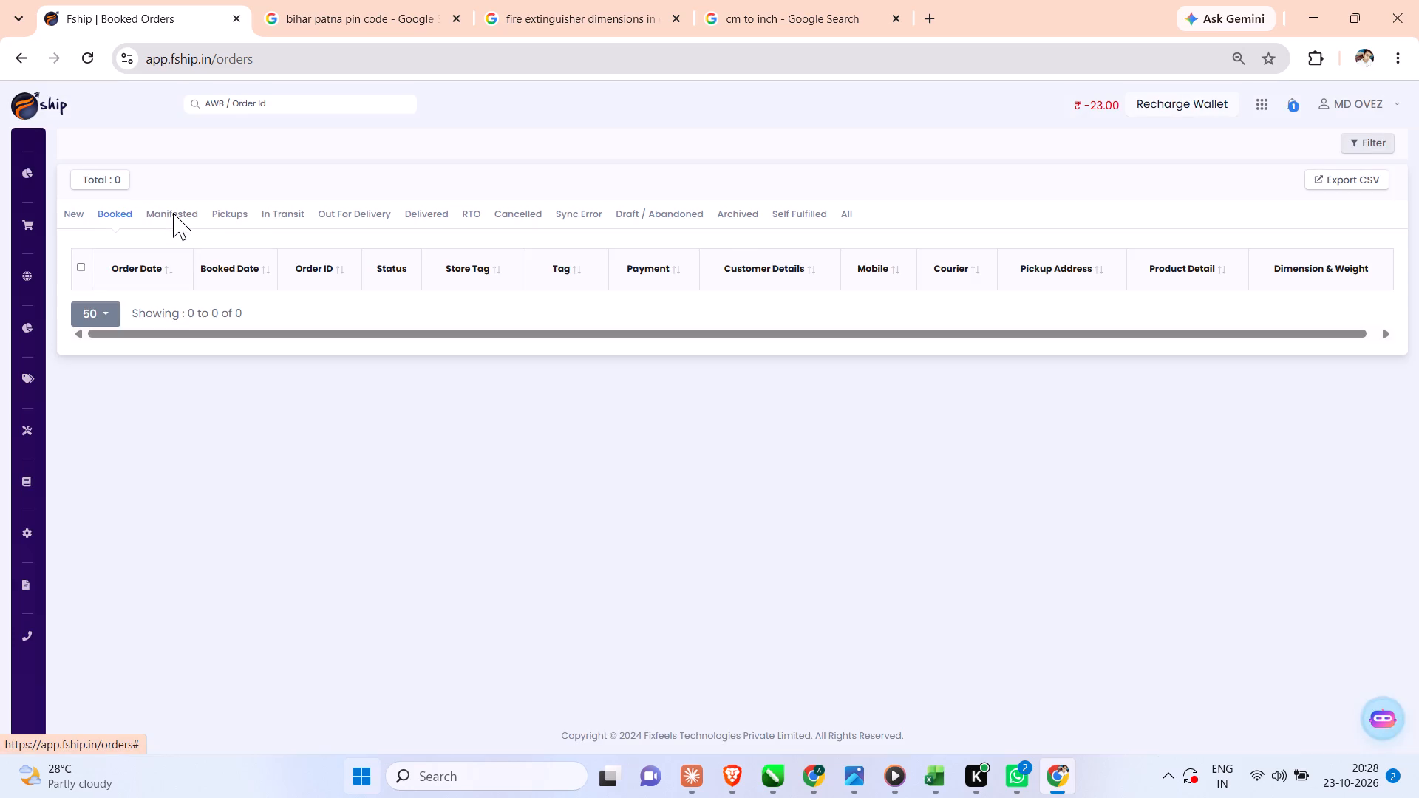
click(173, 213)
click(230, 216)
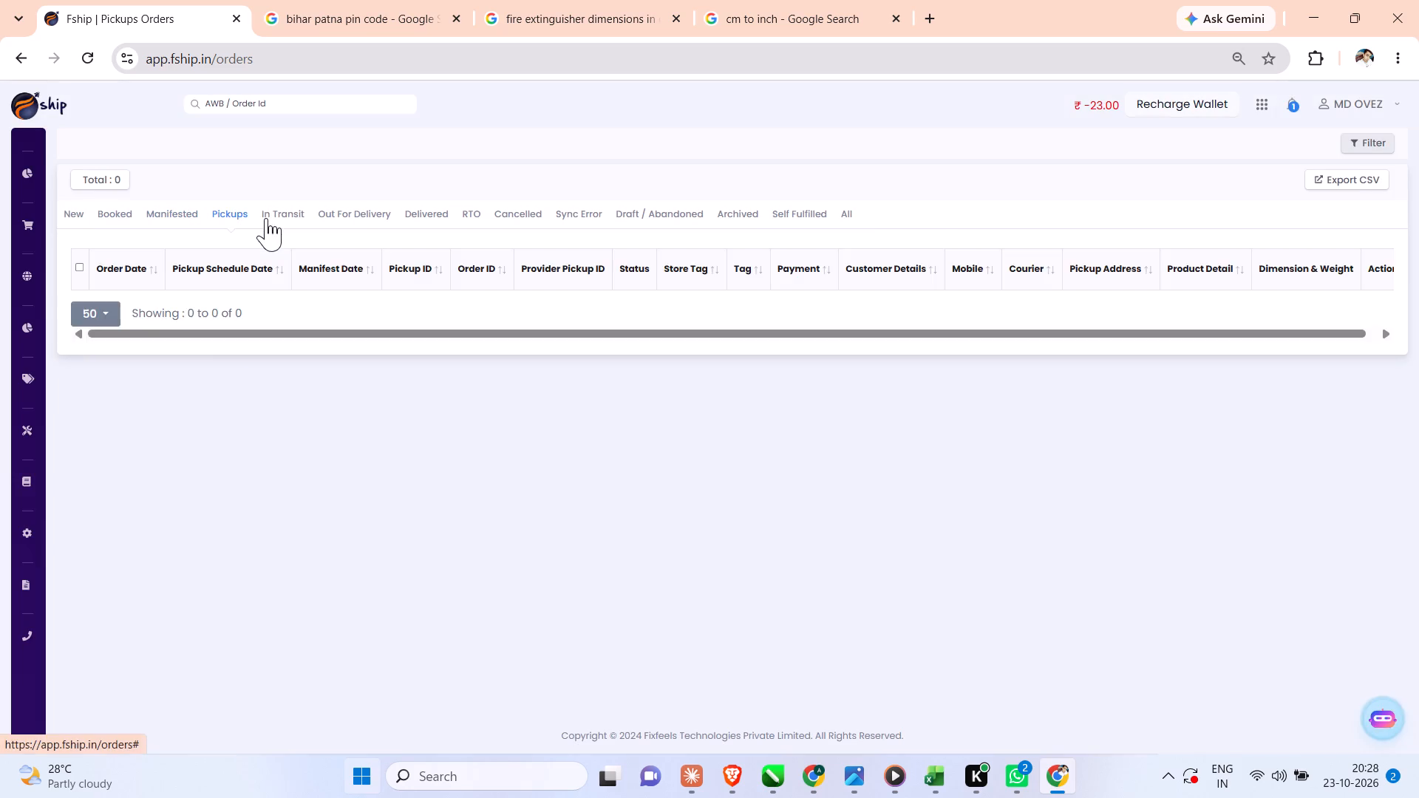
click(266, 218)
click(357, 218)
click(412, 213)
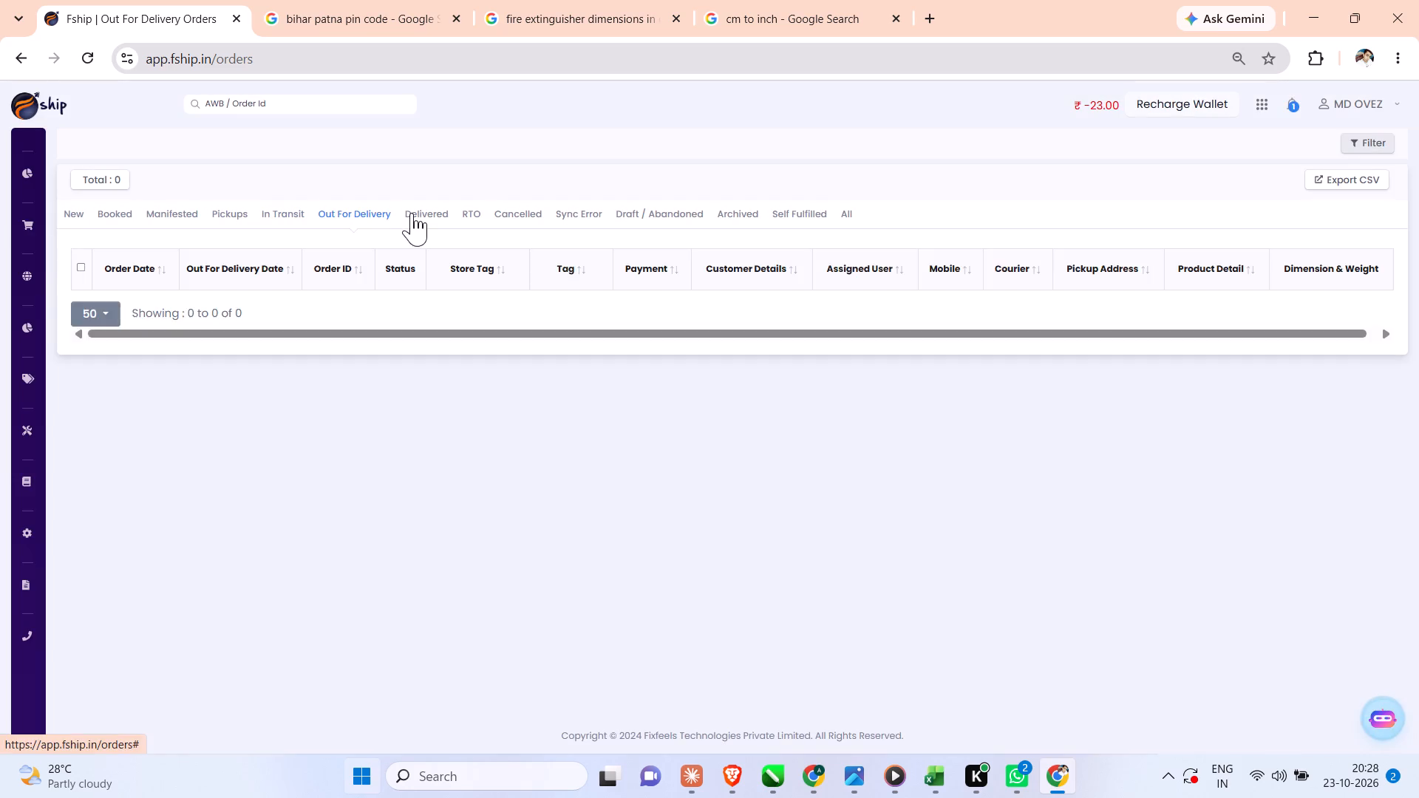
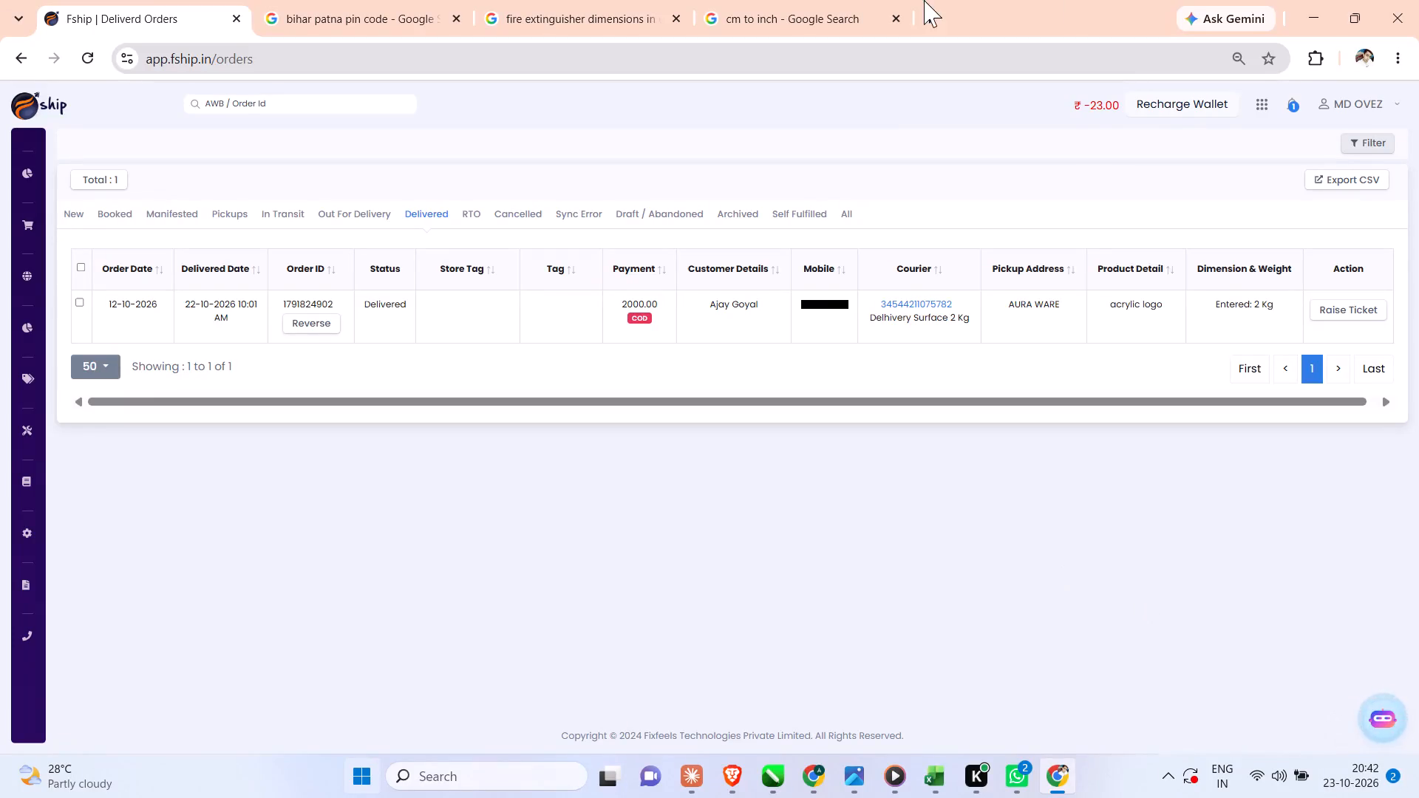
Open the Instagram reel on customizable black or white fire extinguishers from the short-video results and browse more firefighter.my posts.
click(817, 0)
click(553, 3)
click(367, 0)
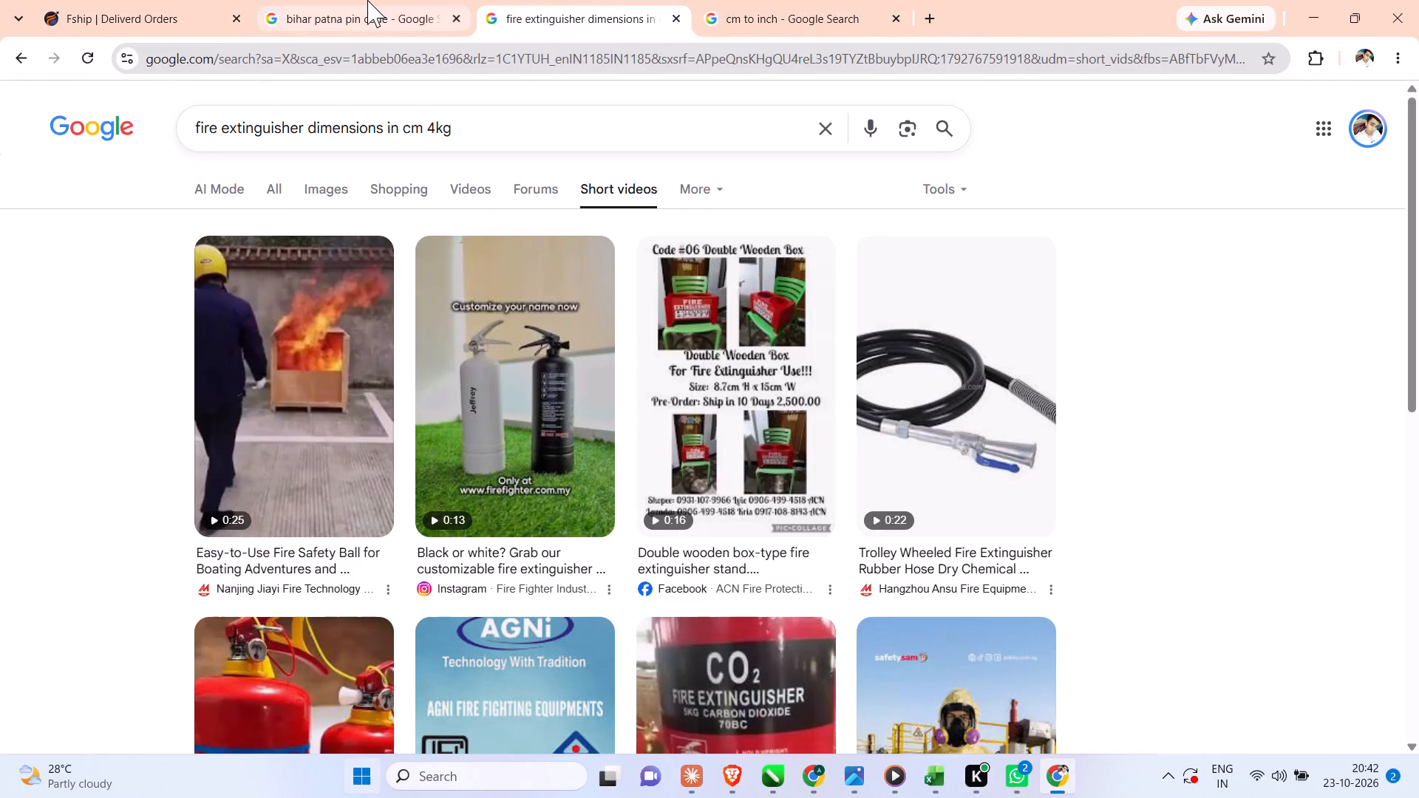
click(599, 0)
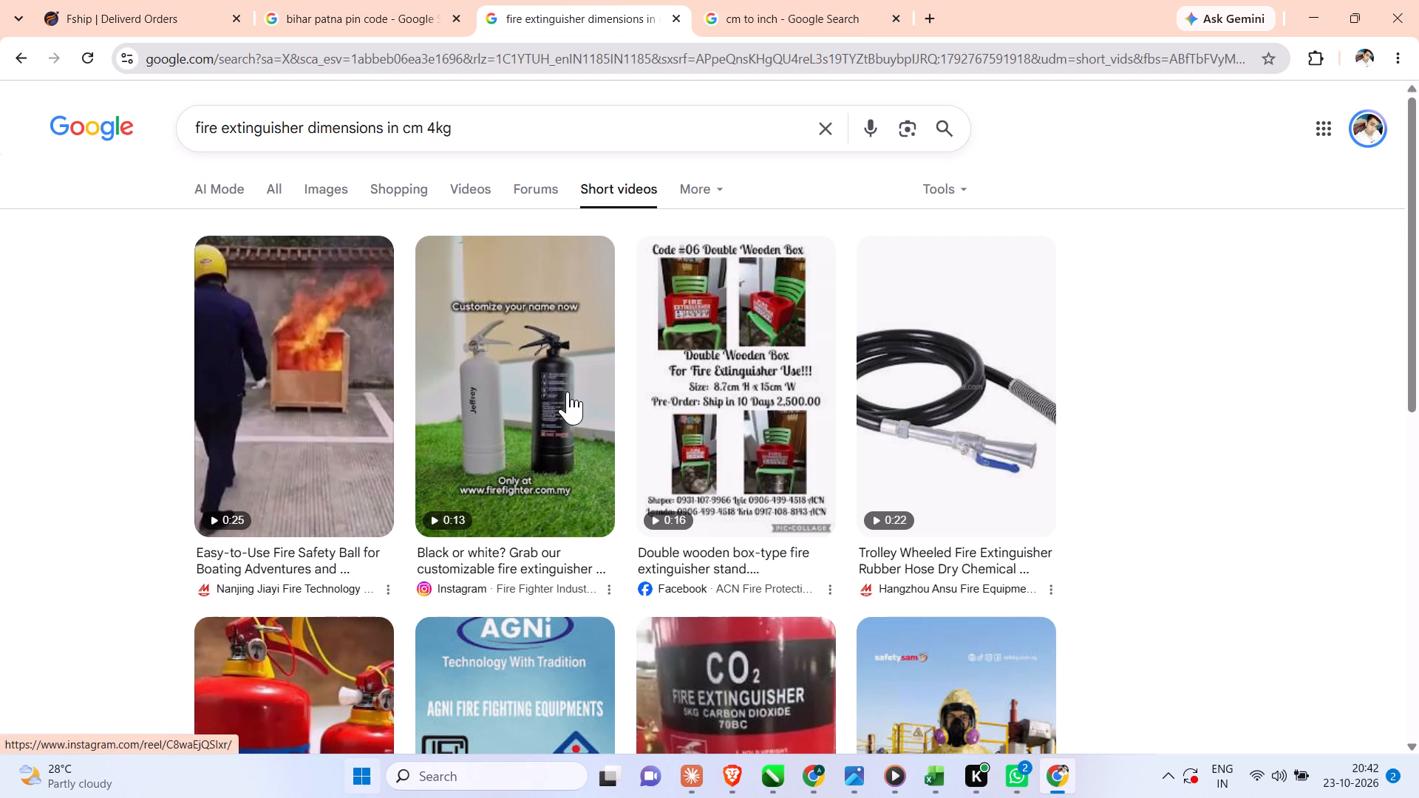
click(568, 392)
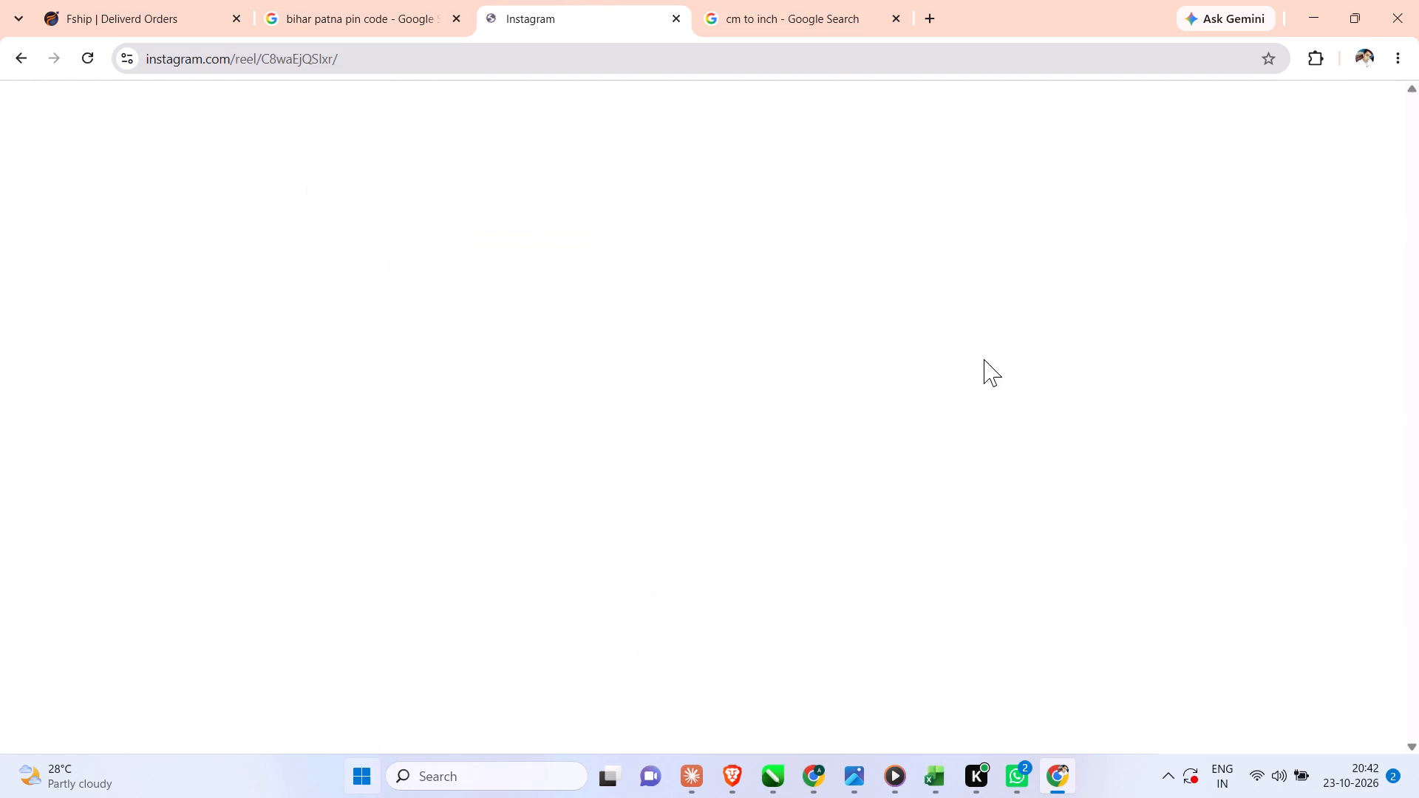
click(922, 231)
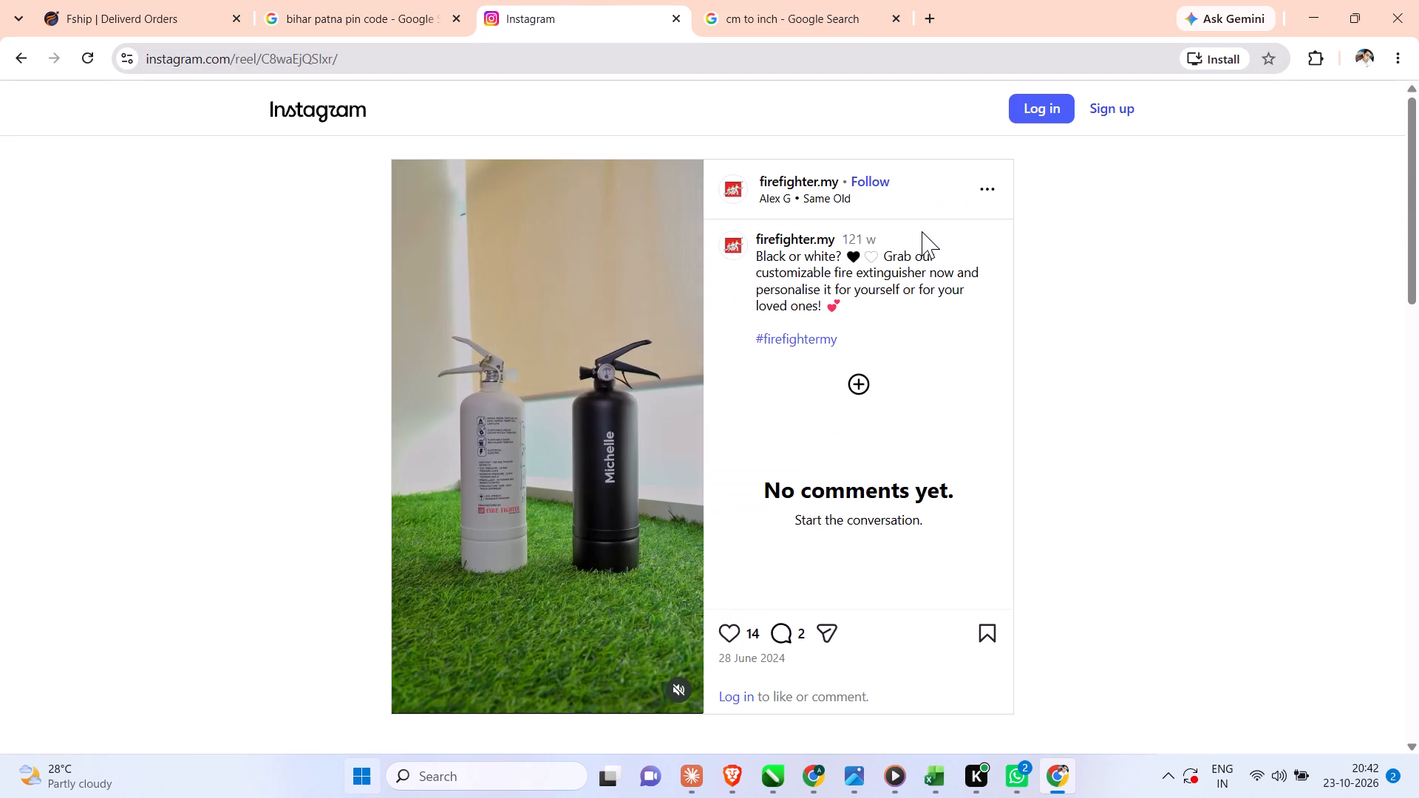
scroll(741, 478, down, 17)
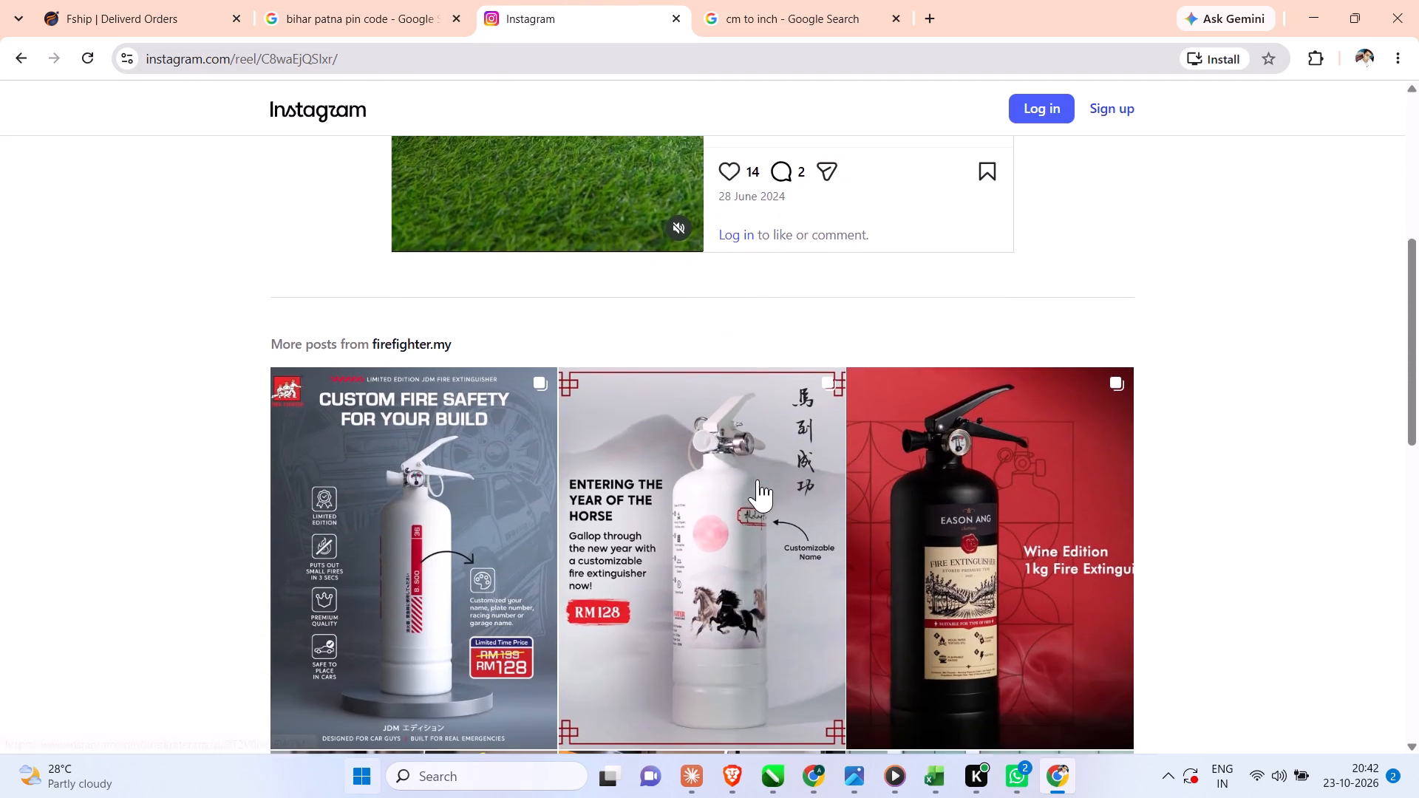
scroll(758, 480, down, 12)
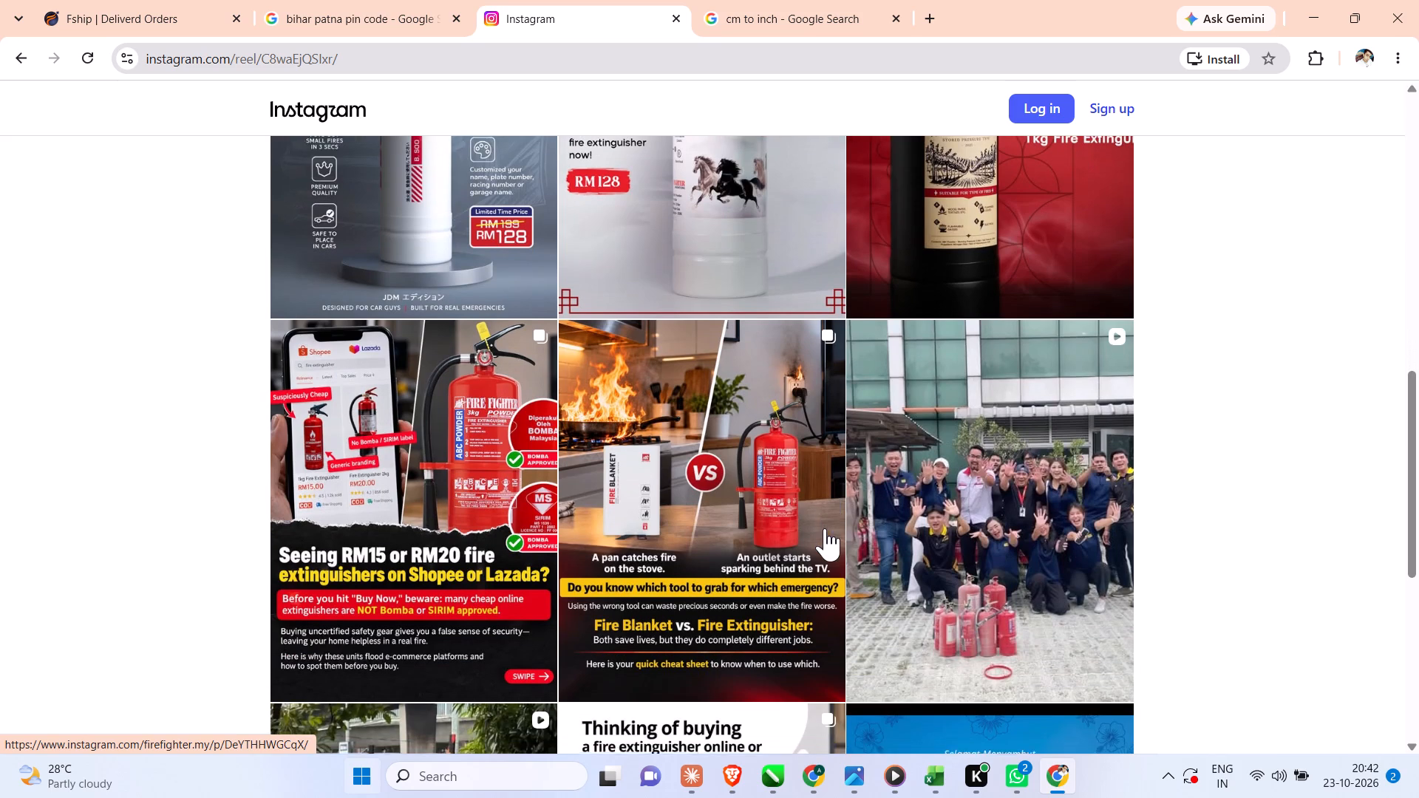
scroll(825, 528, down, 1)
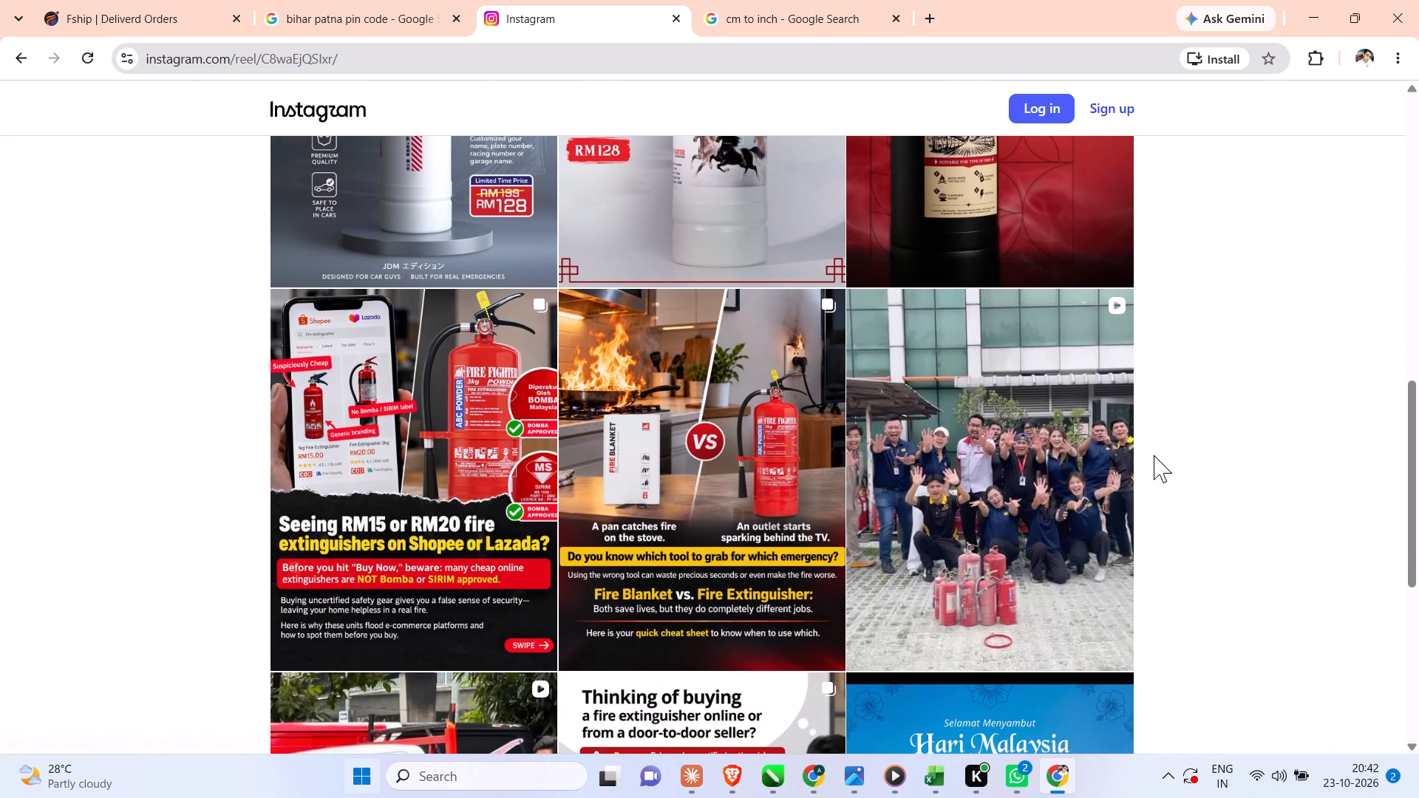
scroll(1154, 455, up, 20)
scroll(1154, 455, up, 6)
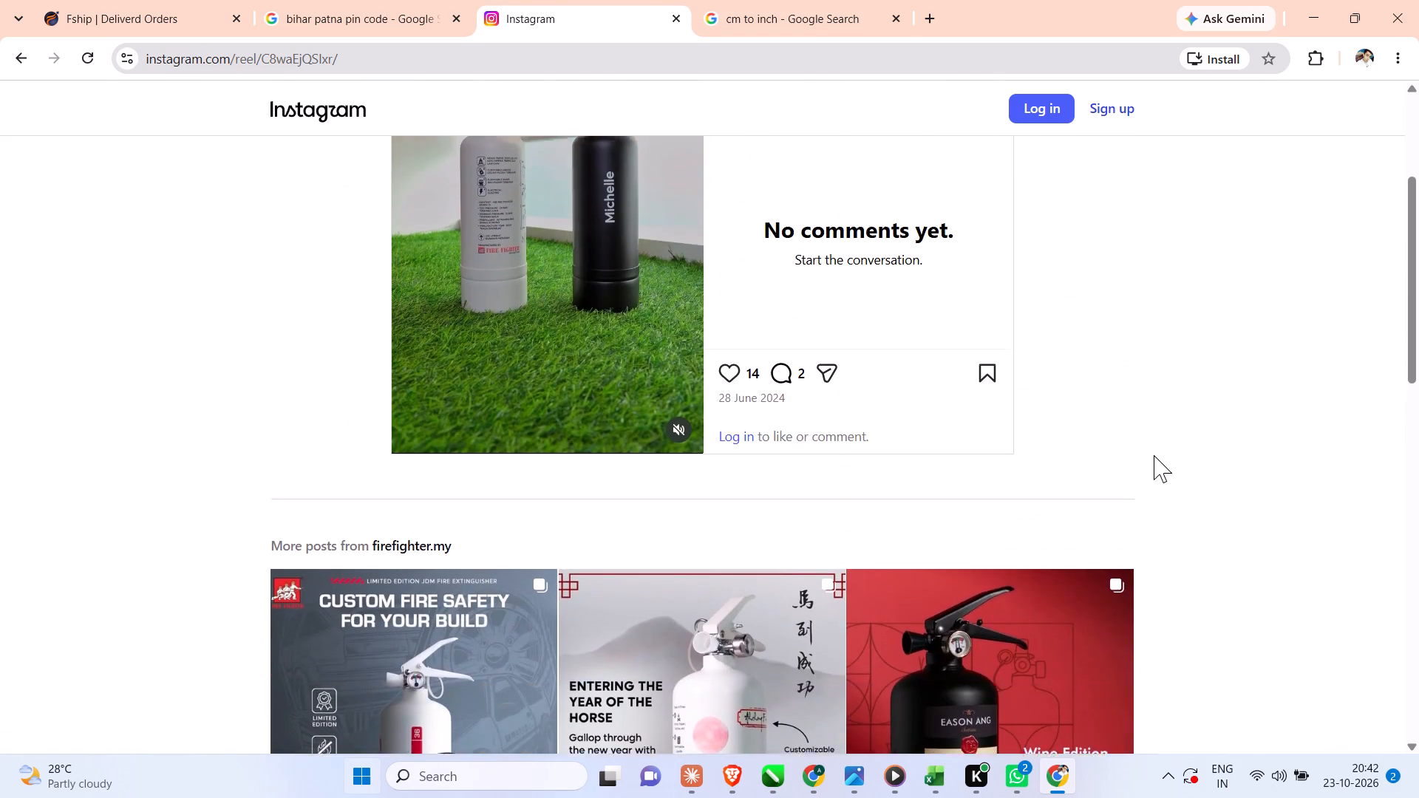
scroll(1154, 455, up, 15)
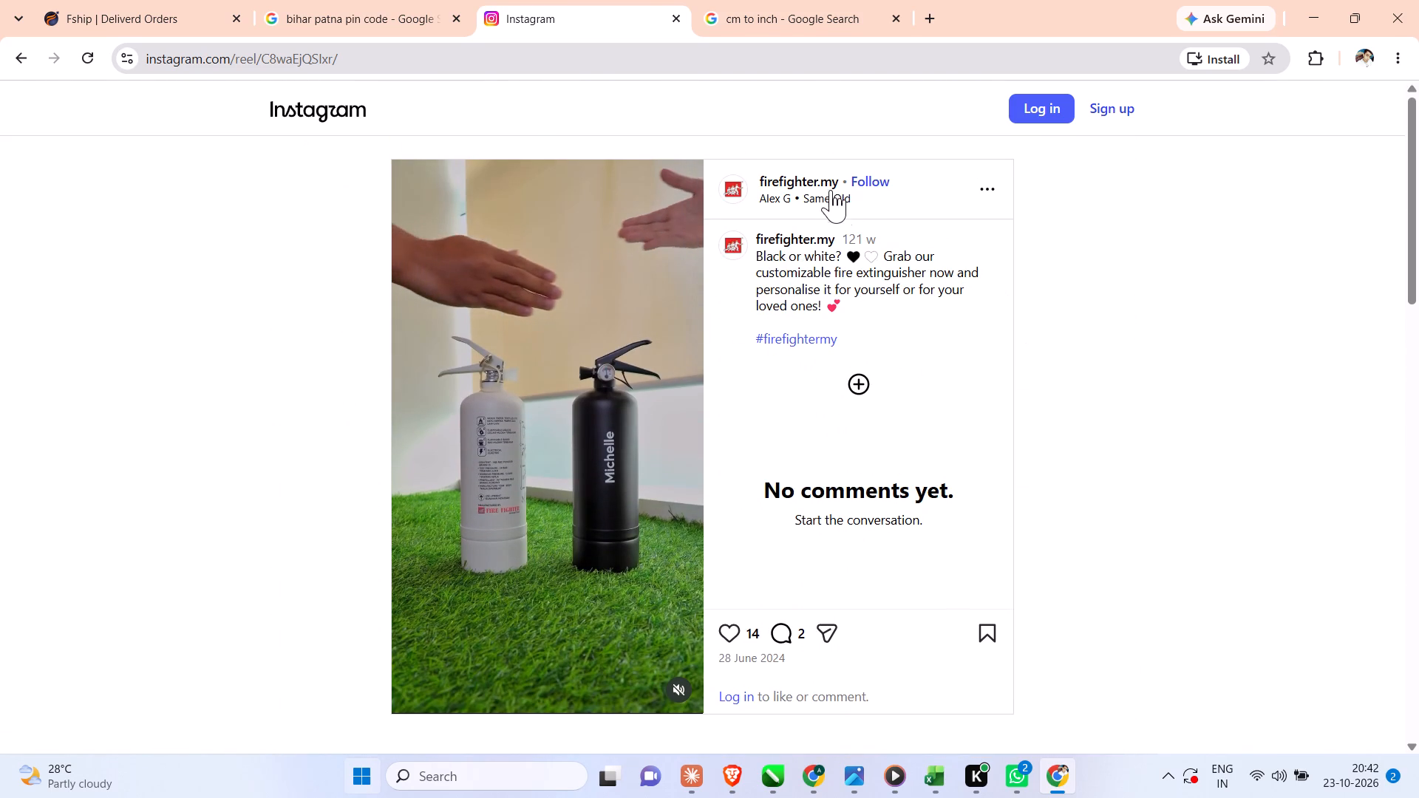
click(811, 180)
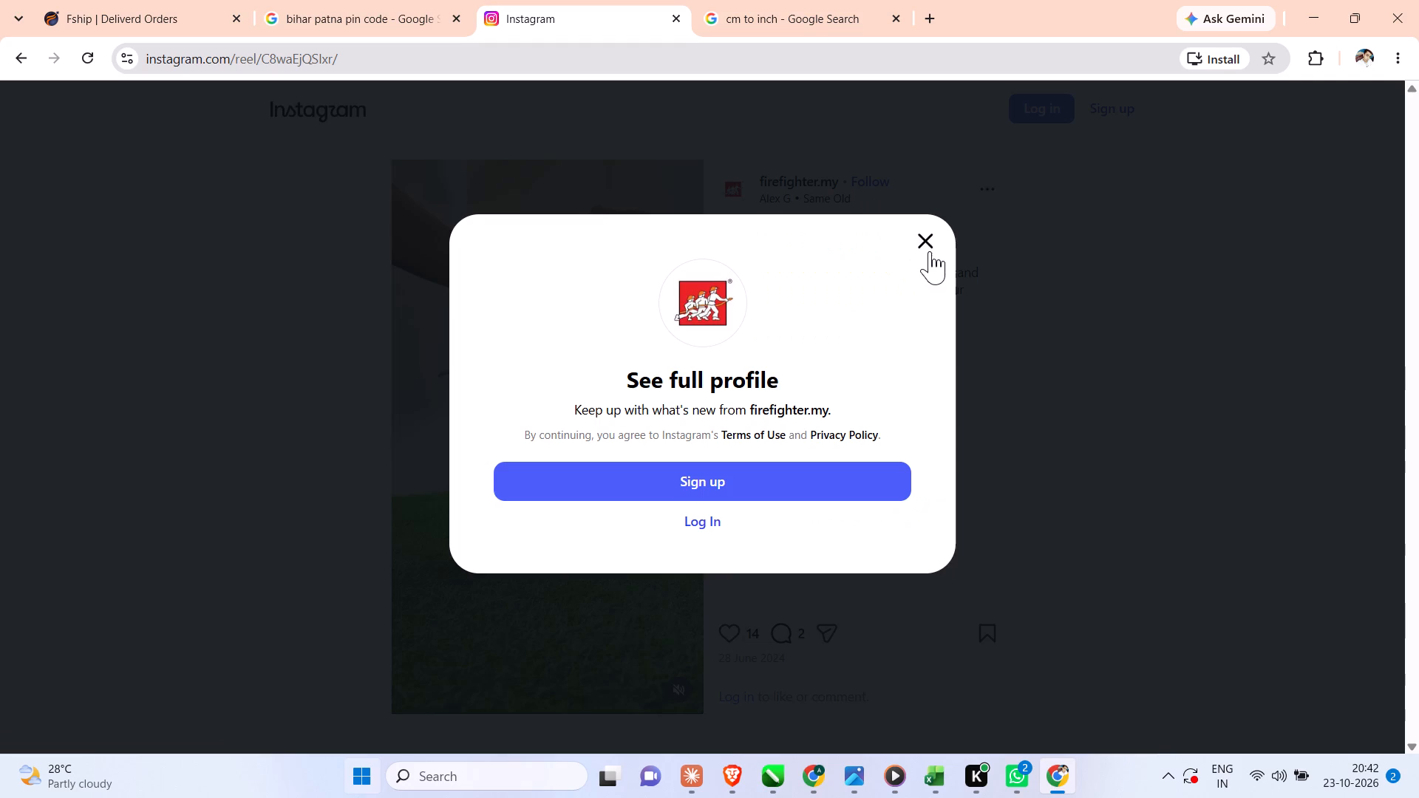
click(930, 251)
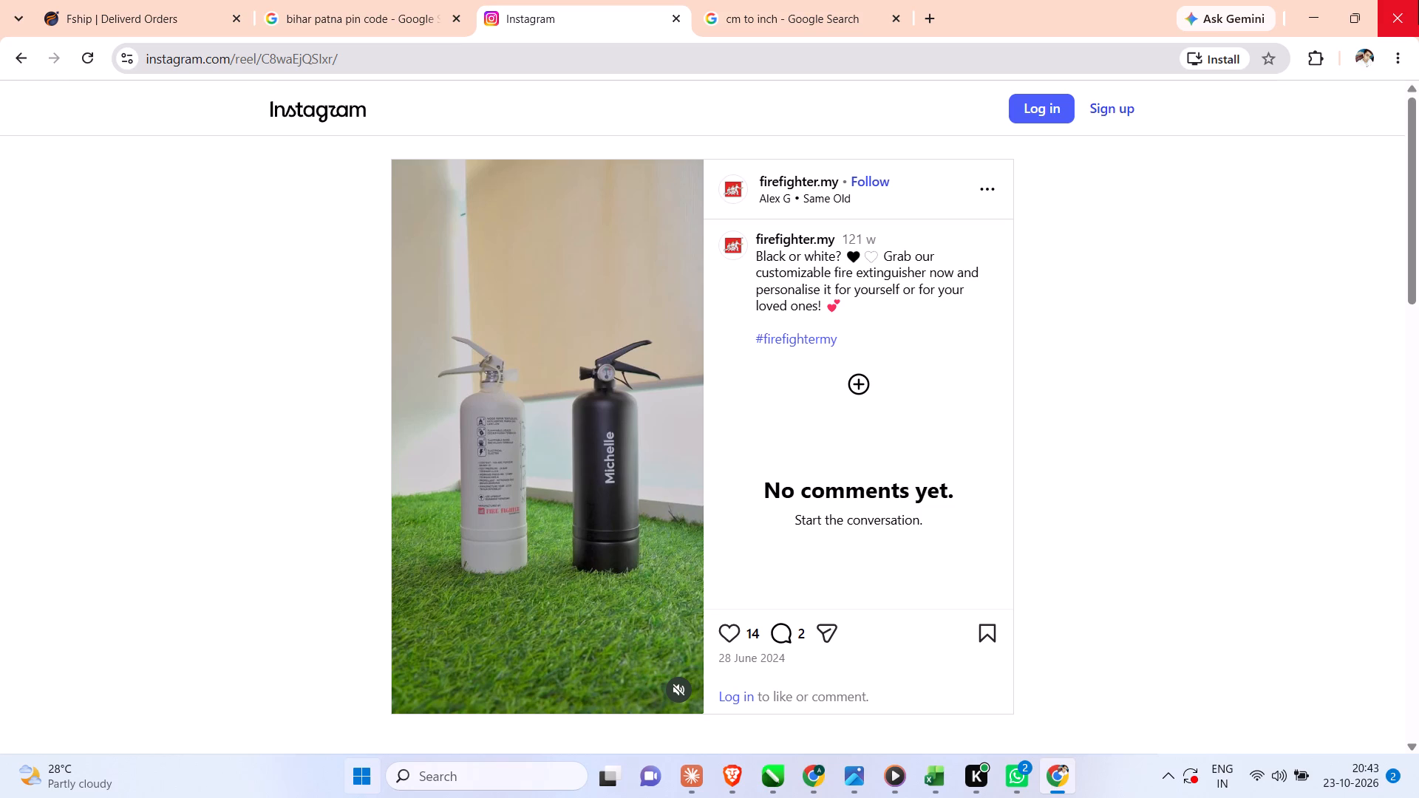
Return to Fship and reload the orders page.
click(120, 0)
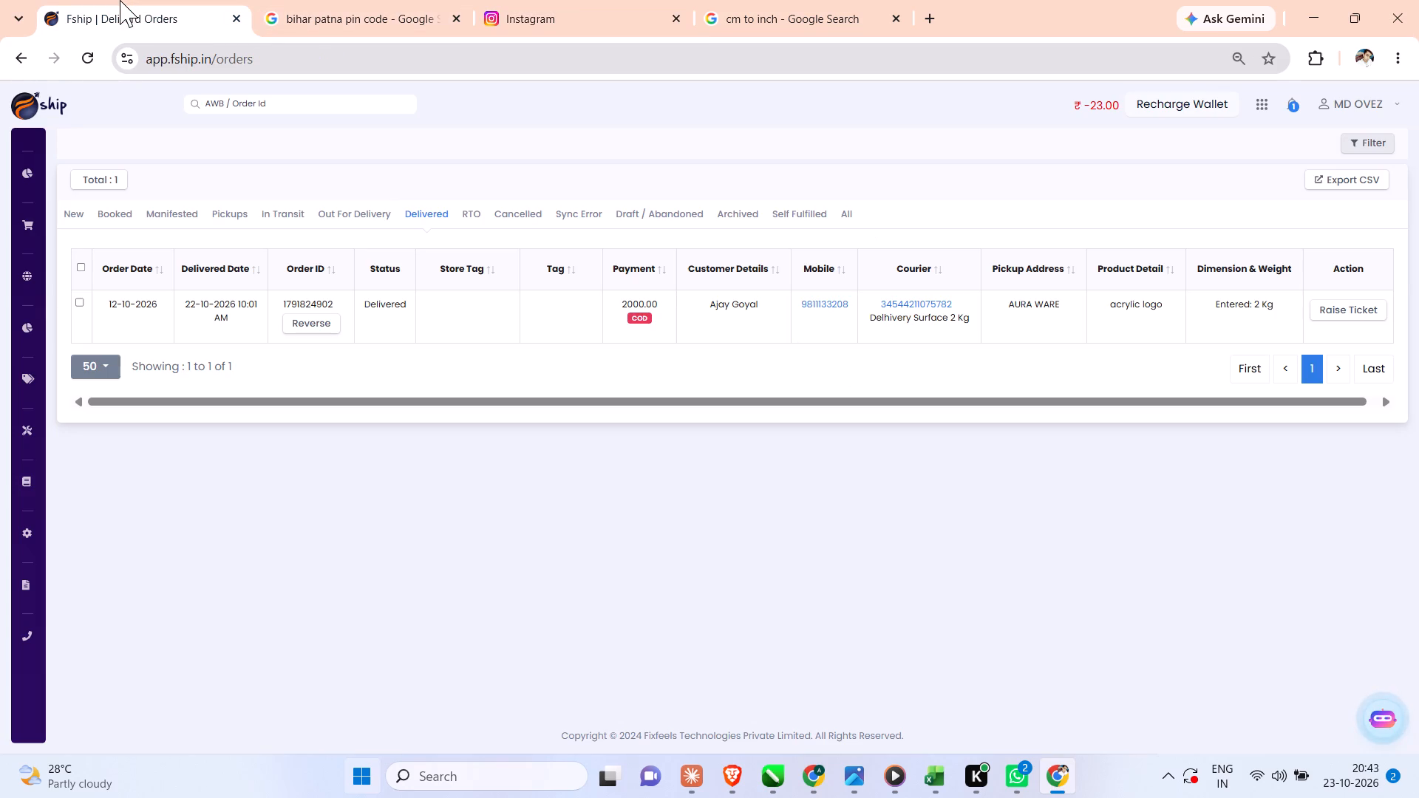
click(89, 47)
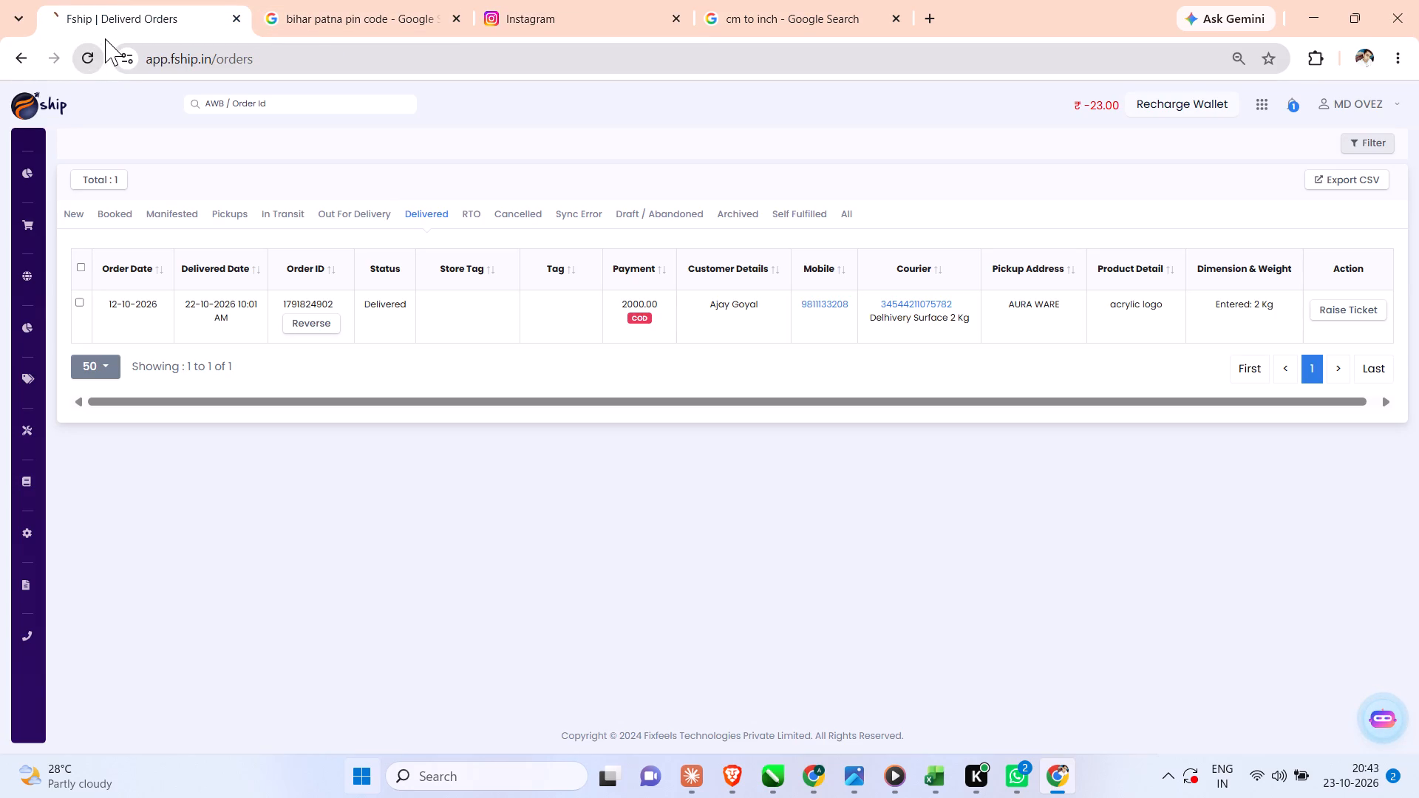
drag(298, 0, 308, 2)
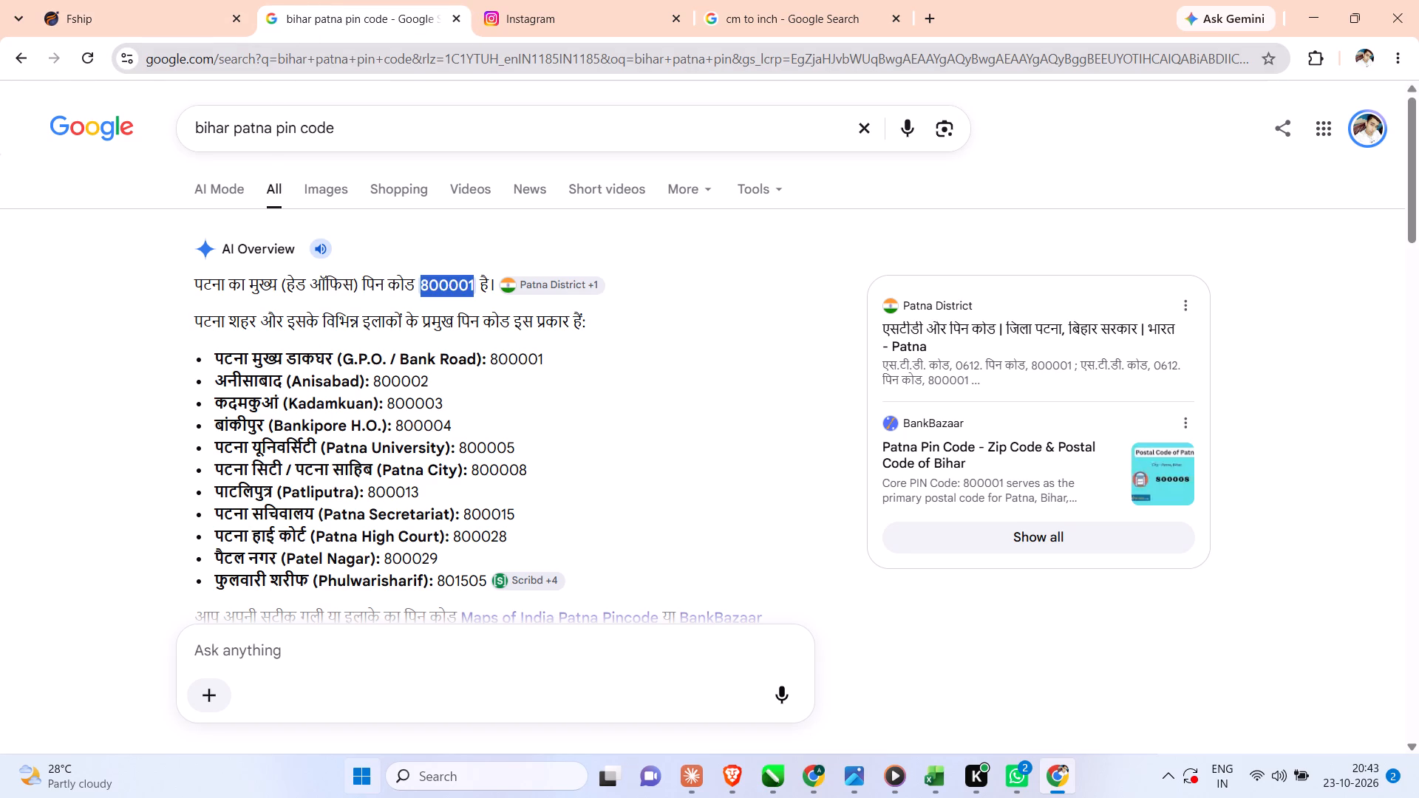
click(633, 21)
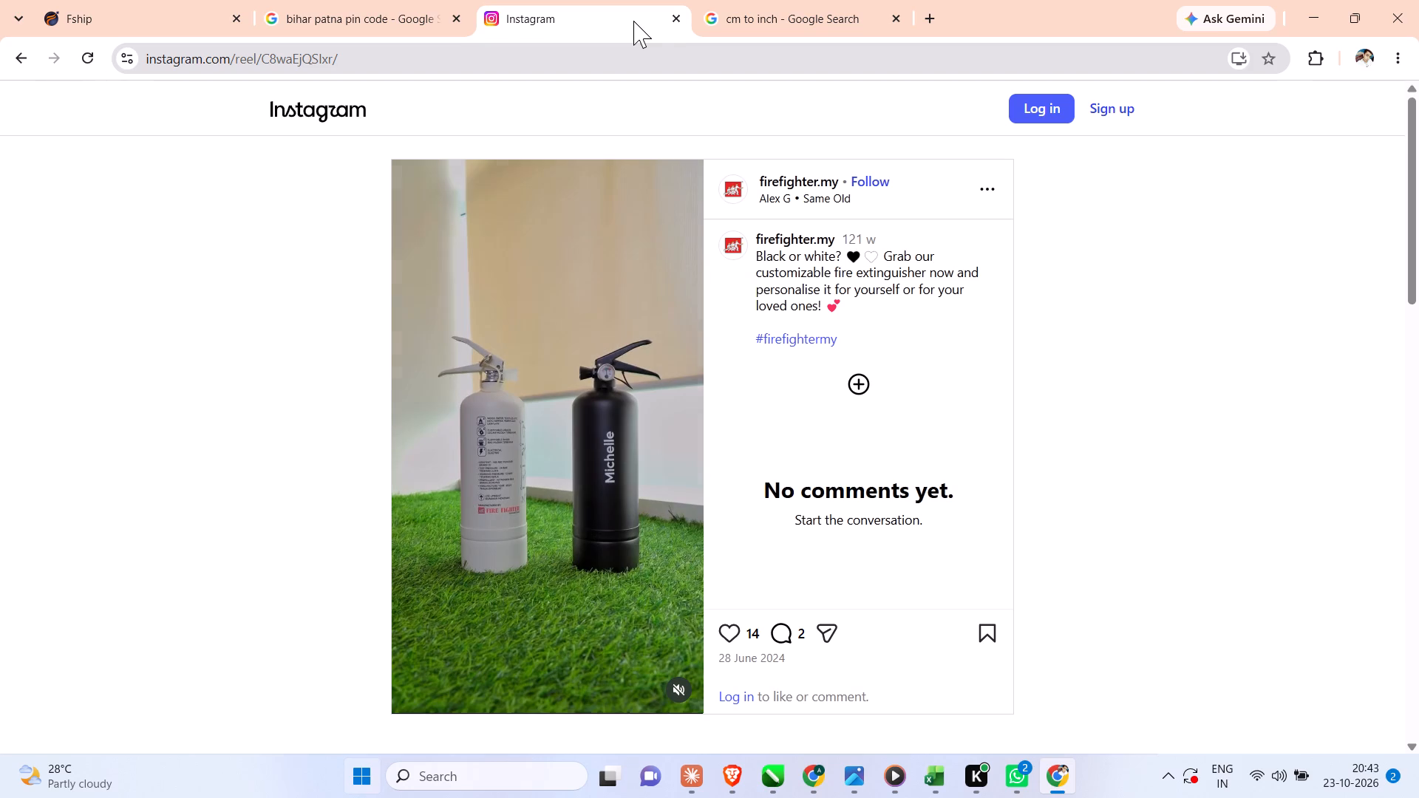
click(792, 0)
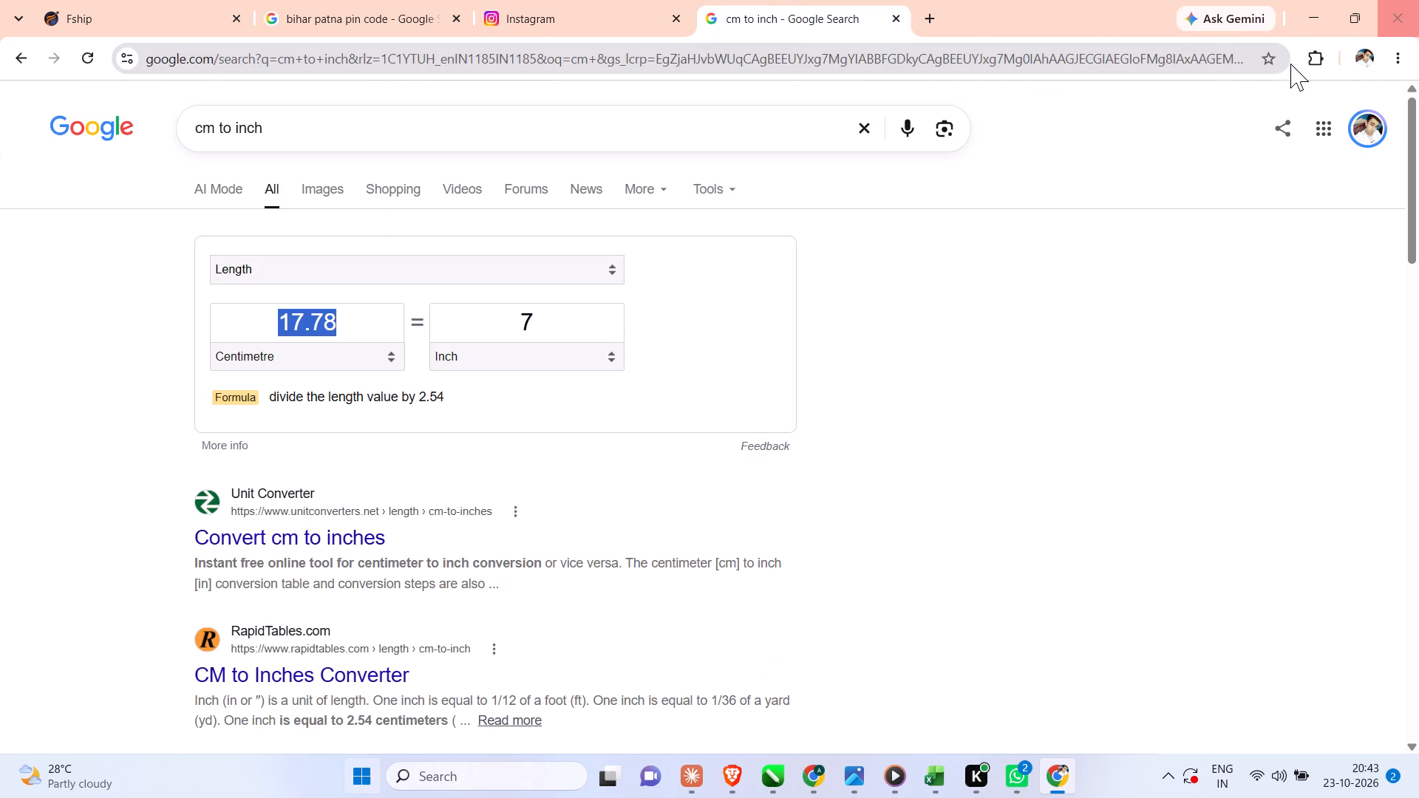